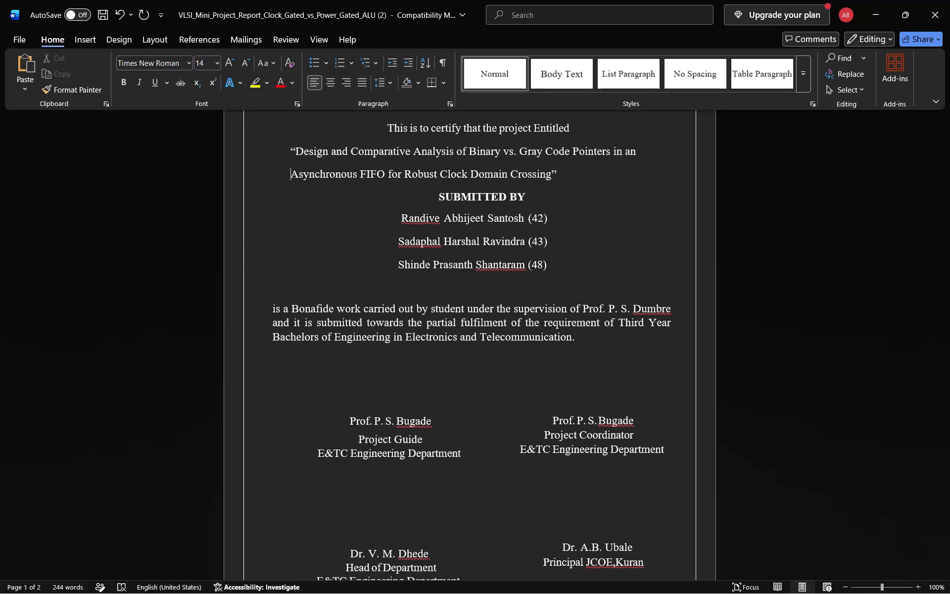
Undo the recent edits to the certificate's project title until the original “Clock-Gated vs. Power-Gated 8-bit ALU” title is back.
key(BackSpace)
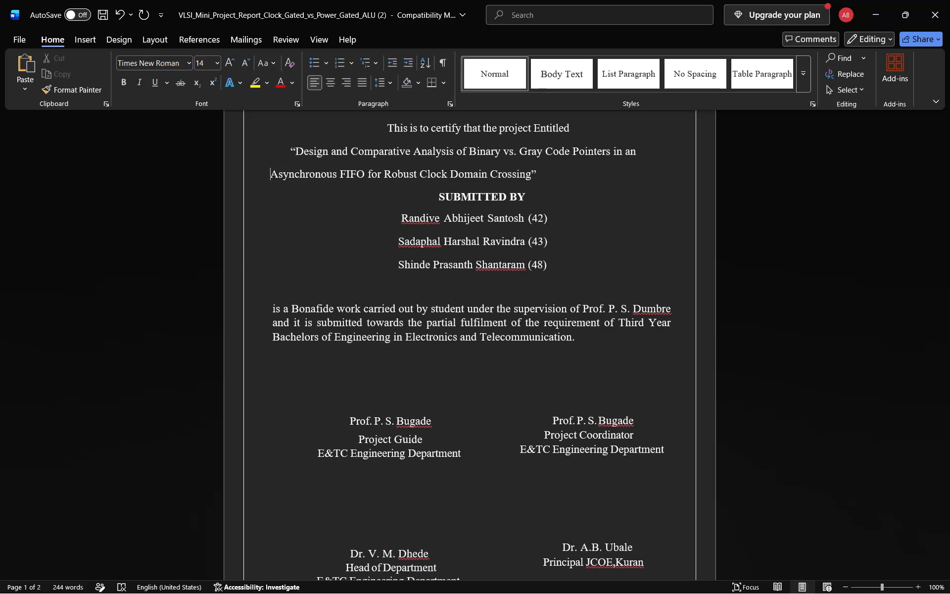
click(124, 10)
click(124, 10)
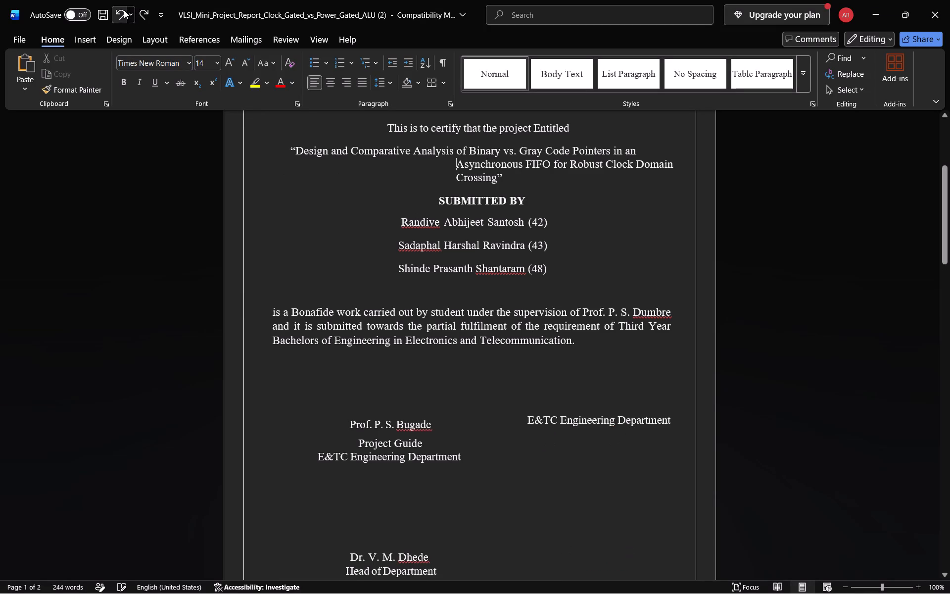
click(124, 10)
click(124, 10)
click(124, 10)
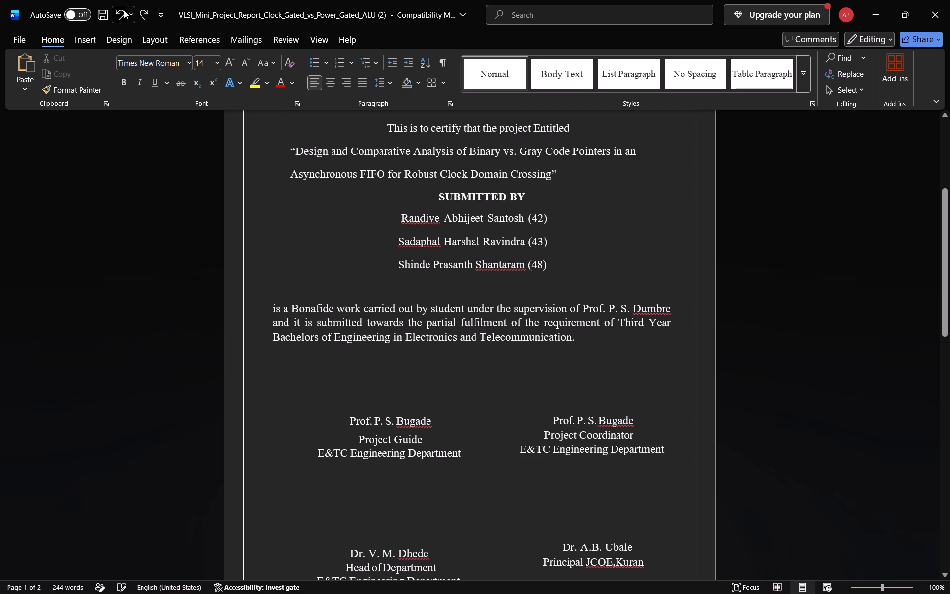
click(124, 10)
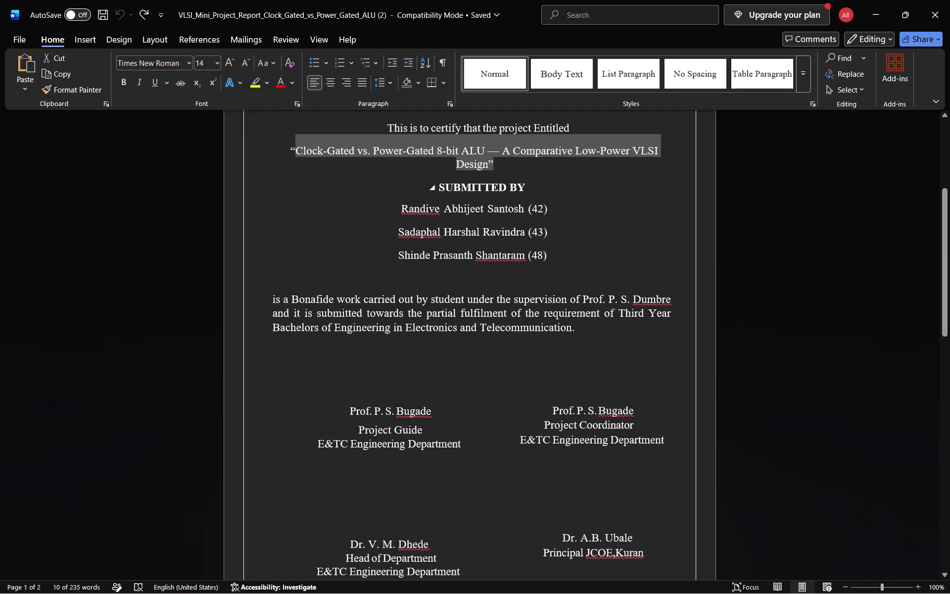
Paste “Design and Comparative Analysis of Binary vs. Gray Code Pointers in an Asynchronous FIFO for Robust Clock Domain Crossing” over the old title, broken before “Asynchronous”.
key(ctrl+g)
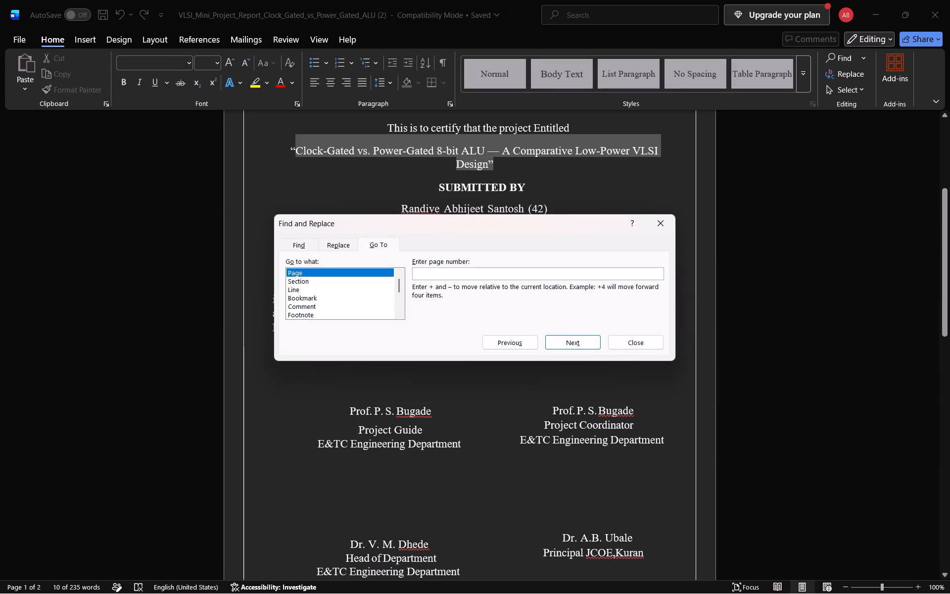
click(661, 225)
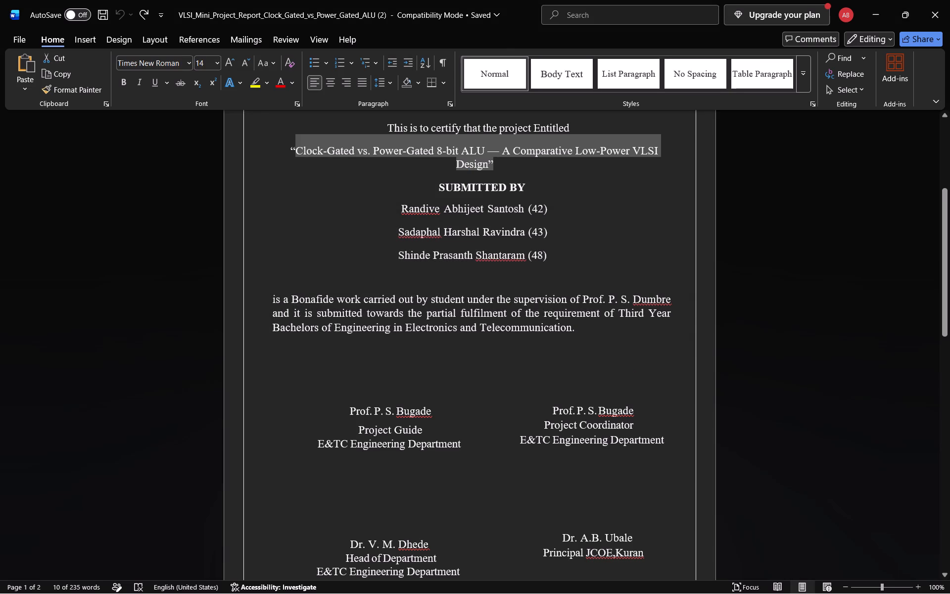
key(ctrl+v)
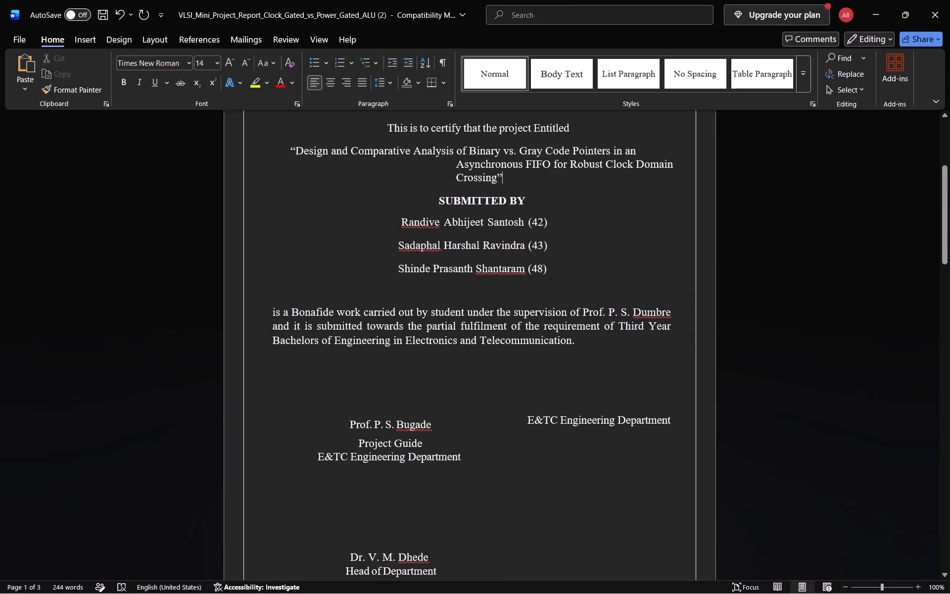
click(453, 166)
key(Return)
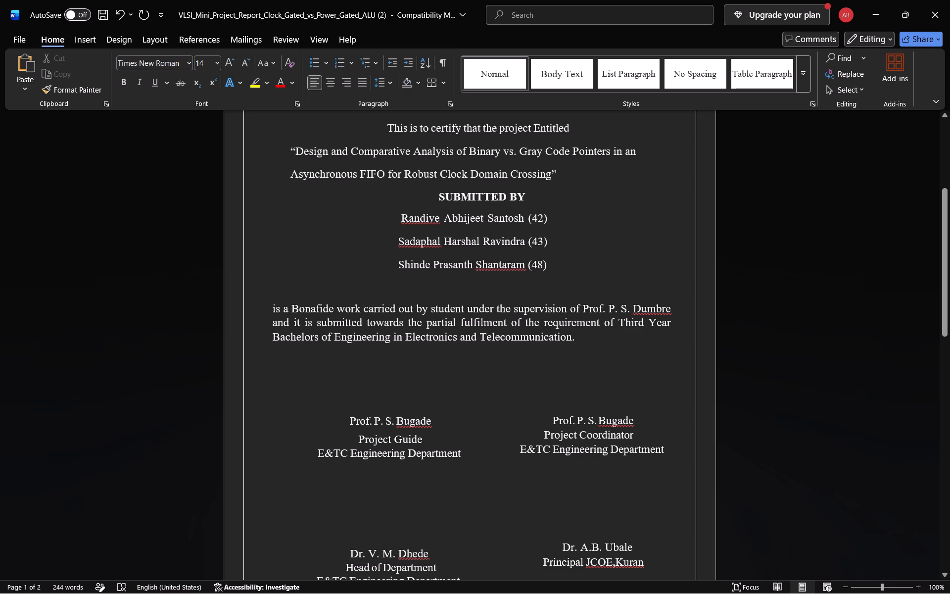
Center both lines of the project title on the certificate page.
drag(286, 147, 560, 175)
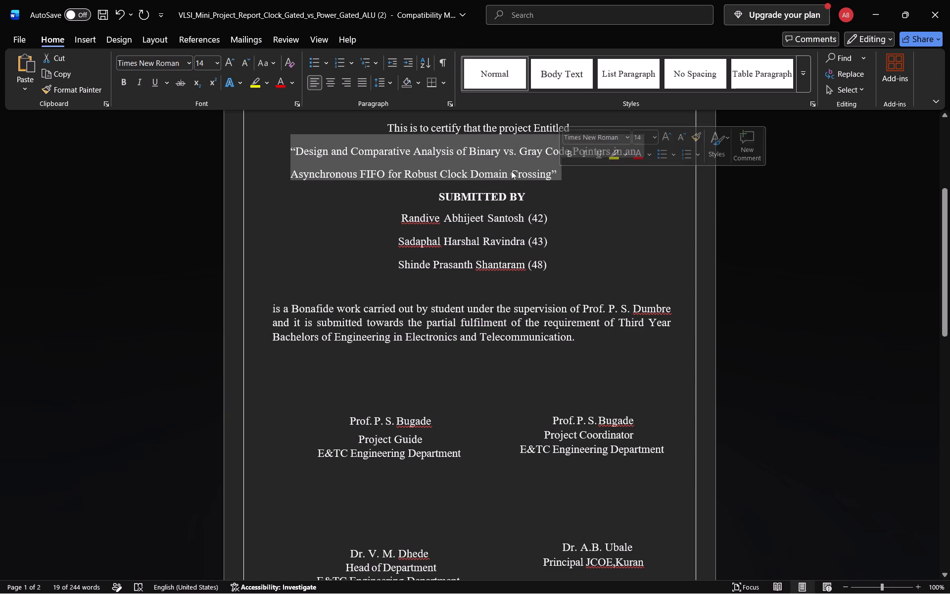
click(331, 82)
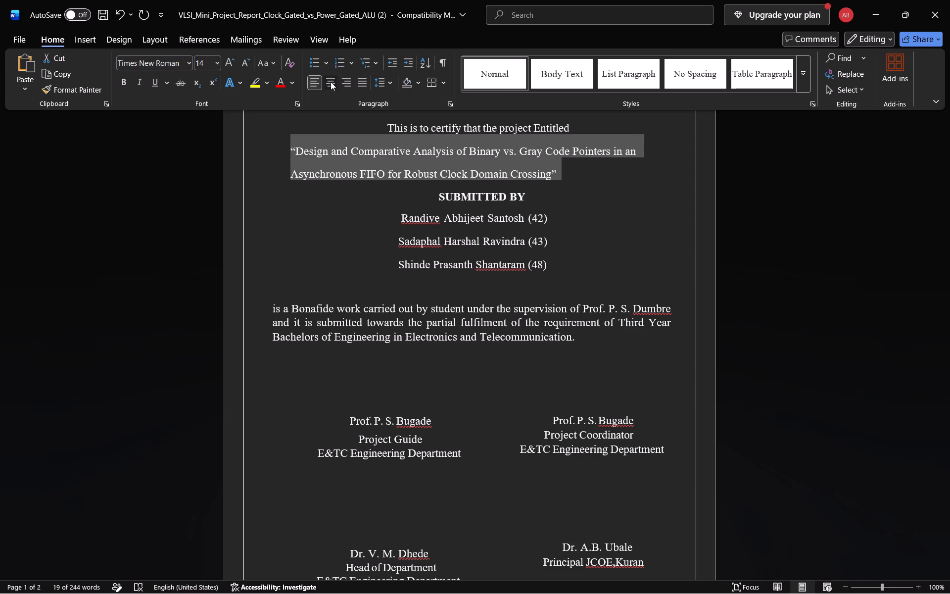
click(380, 258)
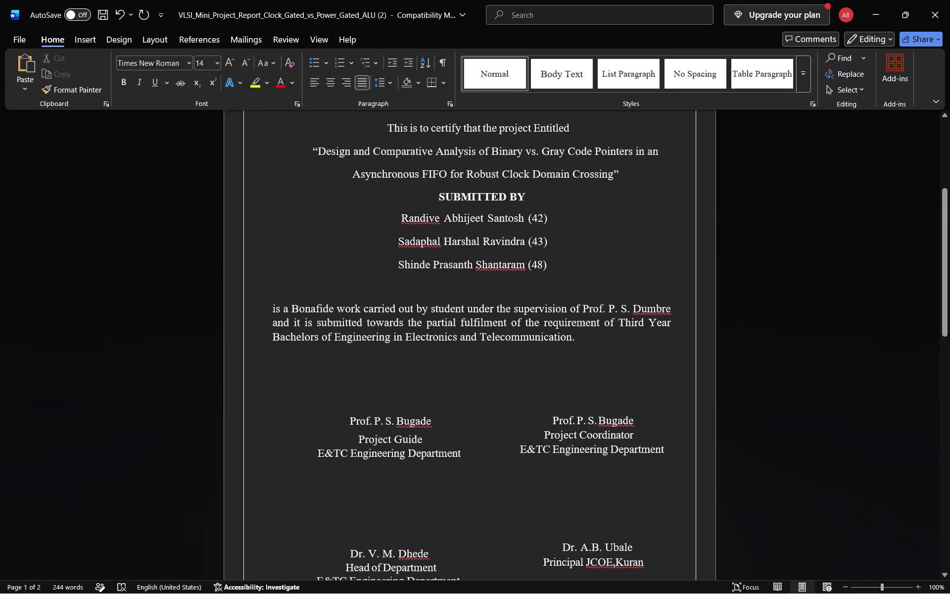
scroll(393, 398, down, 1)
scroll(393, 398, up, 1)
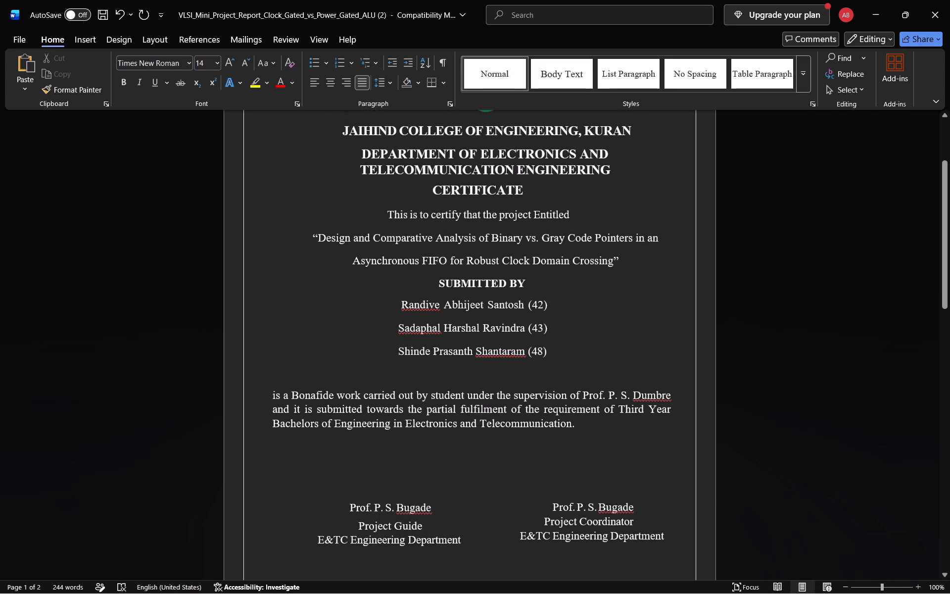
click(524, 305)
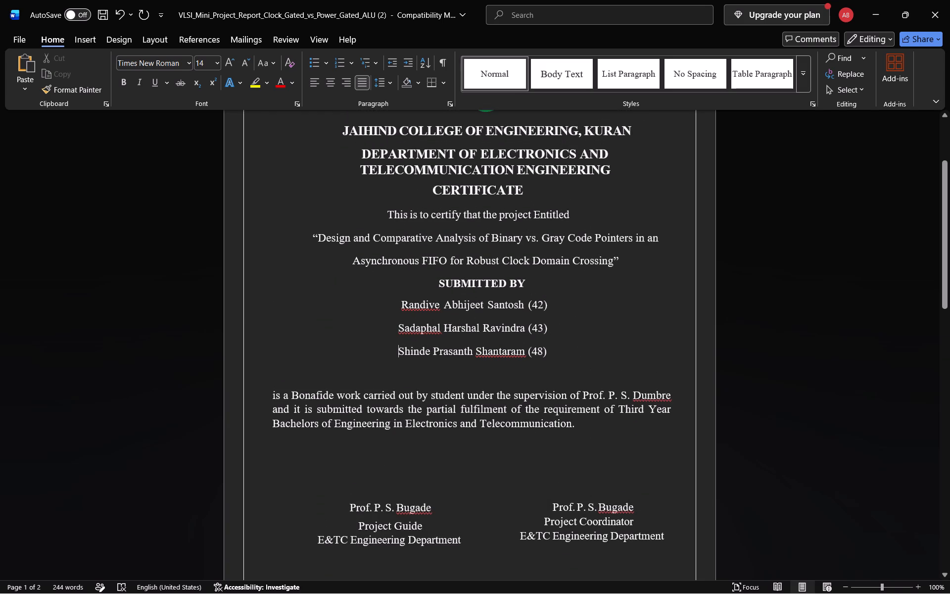
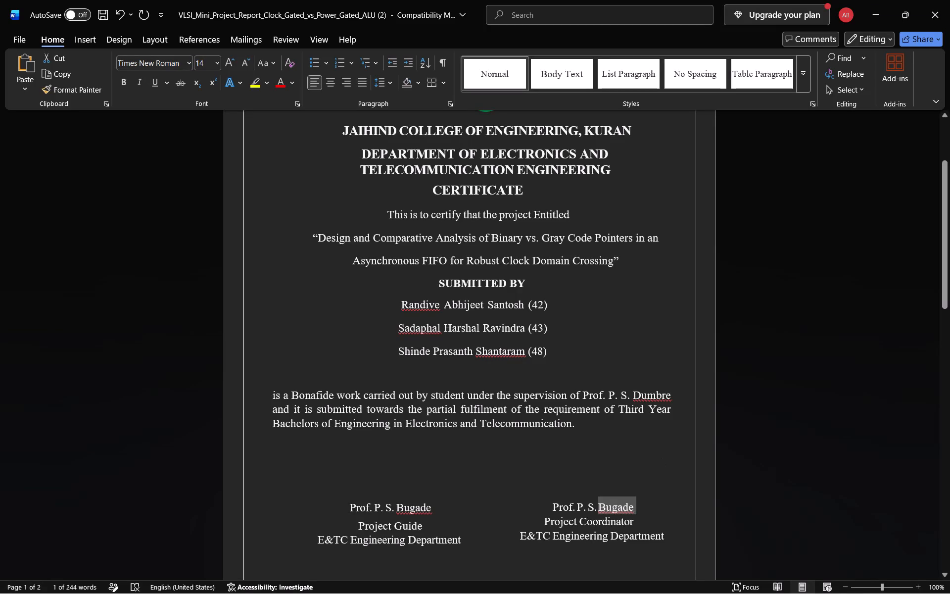
Replace the supervisor's surname in the certificate's “Bonafide work” paragraph with the surname copied from the Project Coordinator signature block.
double_click(647, 400)
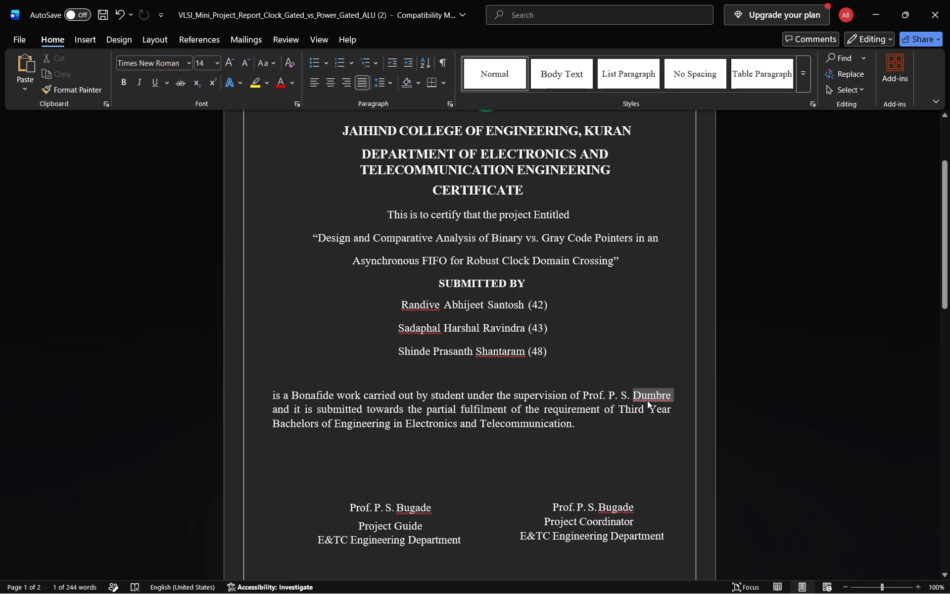
key(ctrl+v)
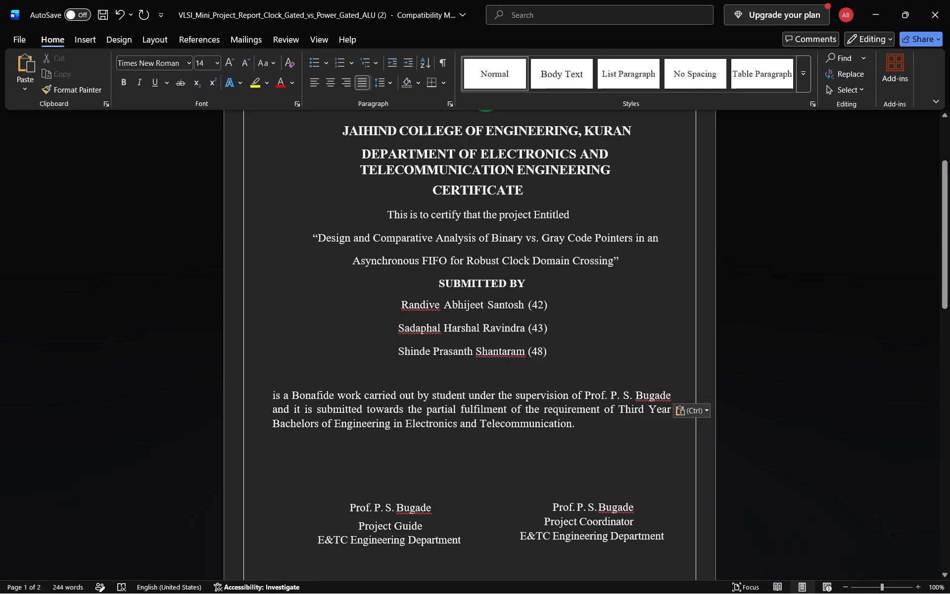
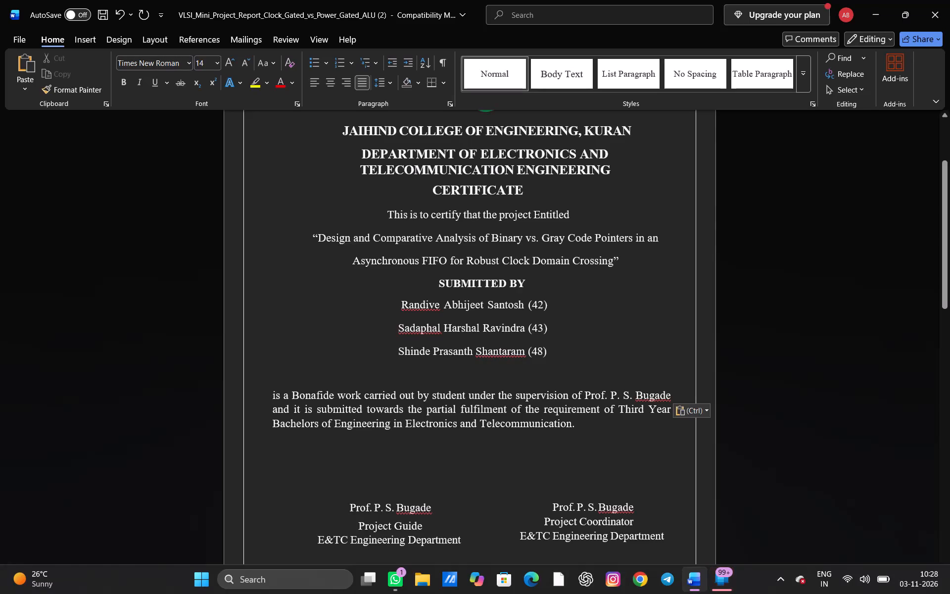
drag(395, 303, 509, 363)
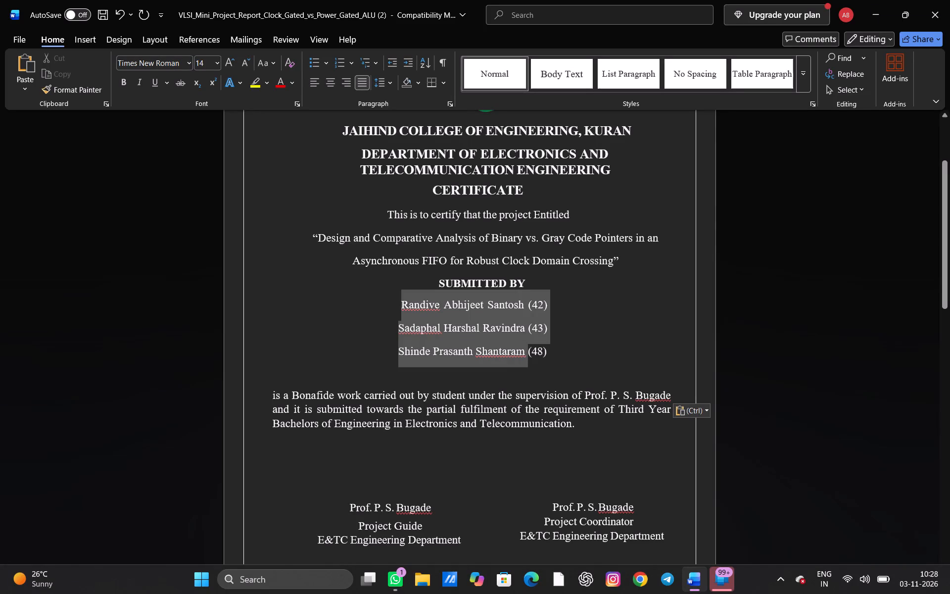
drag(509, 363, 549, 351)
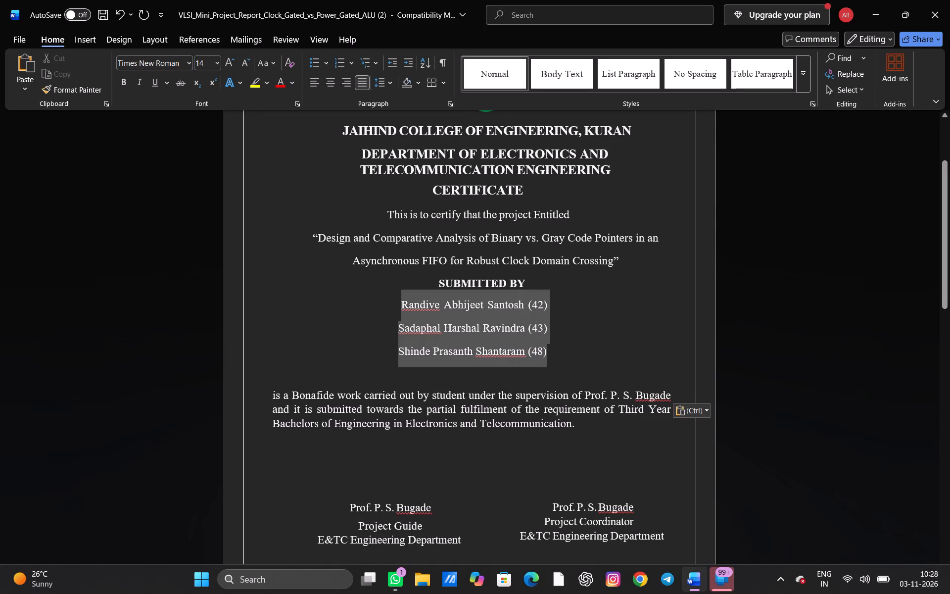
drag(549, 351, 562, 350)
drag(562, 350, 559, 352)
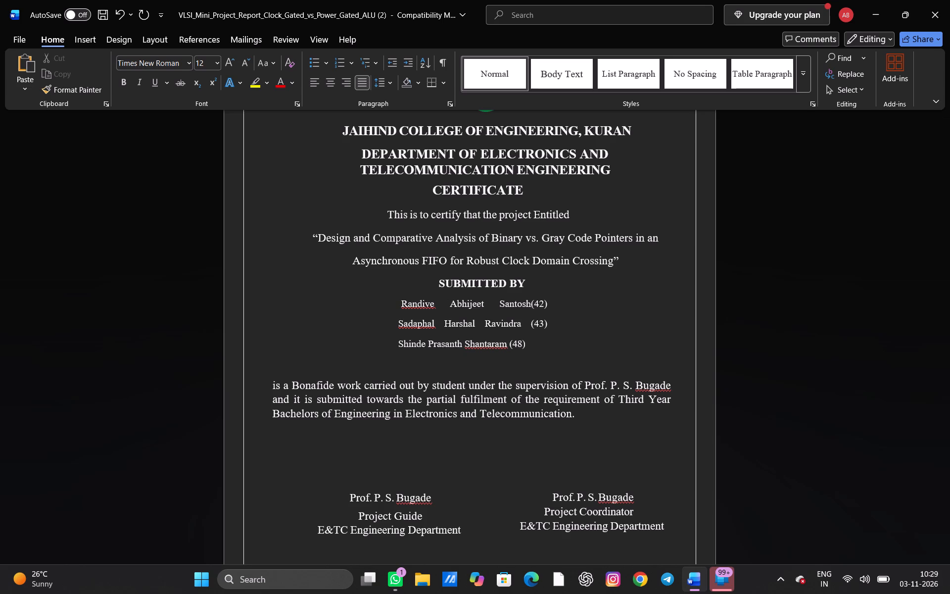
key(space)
Delete all three student lines listed under SUBMITTED BY.
drag(397, 302, 515, 318)
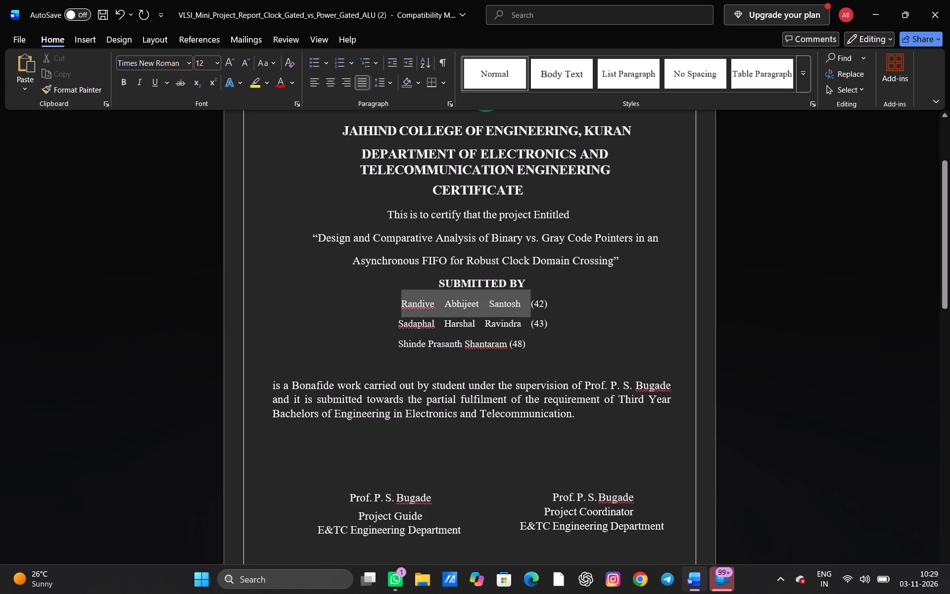
drag(515, 318, 537, 351)
key(BackSpace)
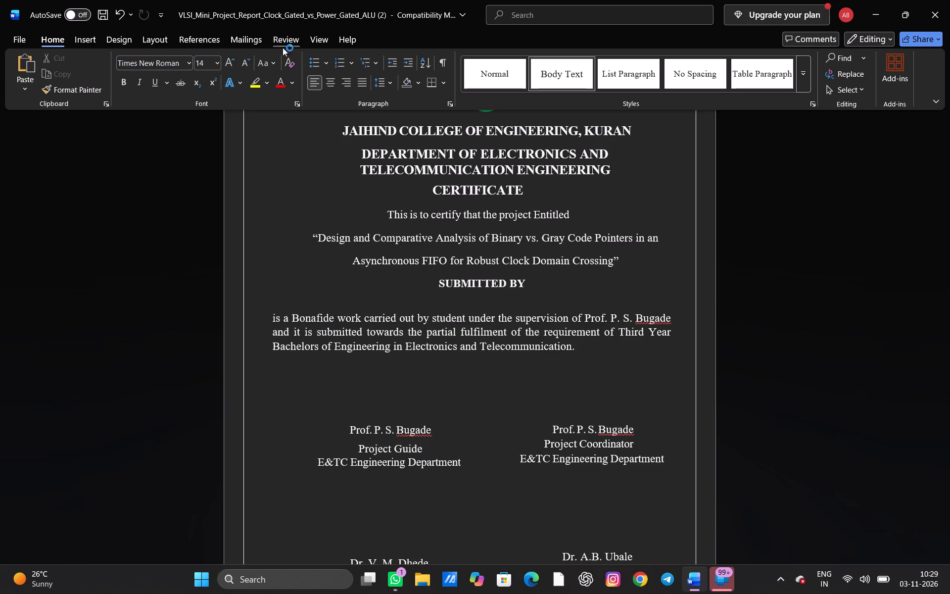
Centre the empty line under SUBMITTED BY and enter the first student's full name, surname first.
click(328, 84)
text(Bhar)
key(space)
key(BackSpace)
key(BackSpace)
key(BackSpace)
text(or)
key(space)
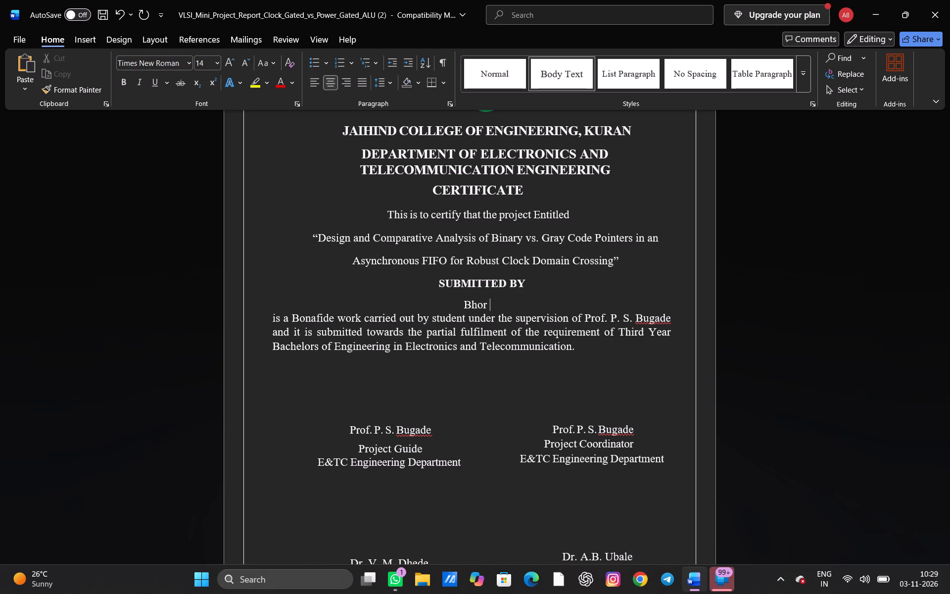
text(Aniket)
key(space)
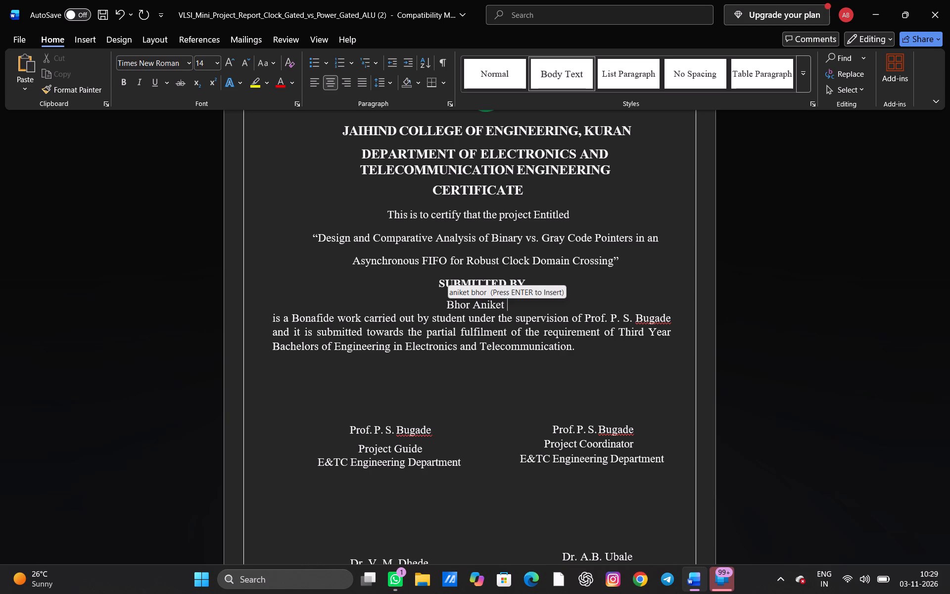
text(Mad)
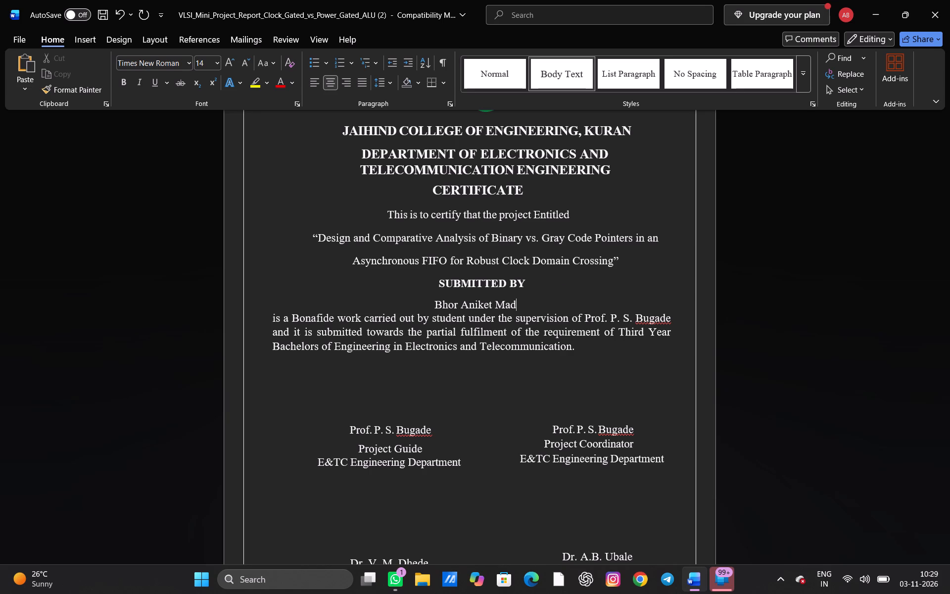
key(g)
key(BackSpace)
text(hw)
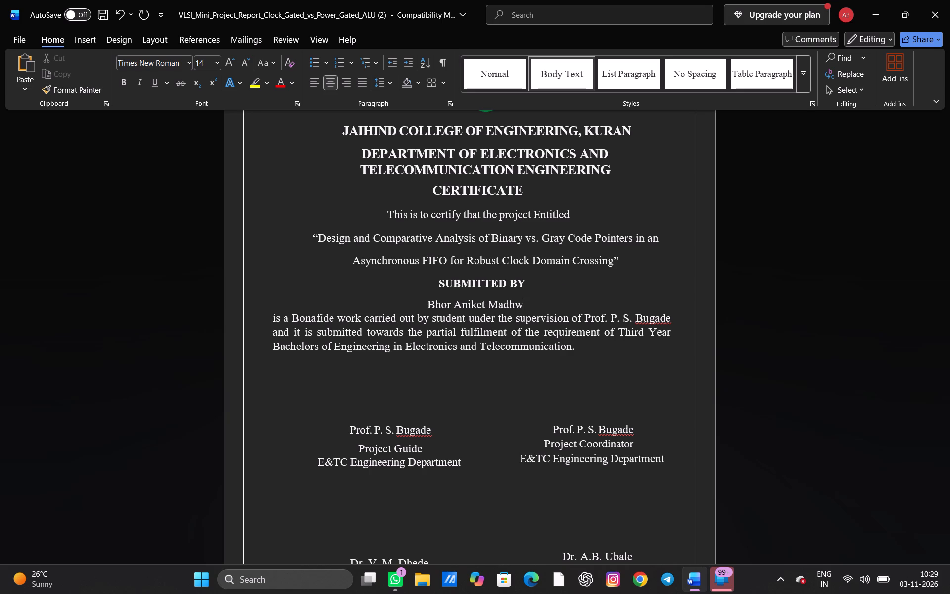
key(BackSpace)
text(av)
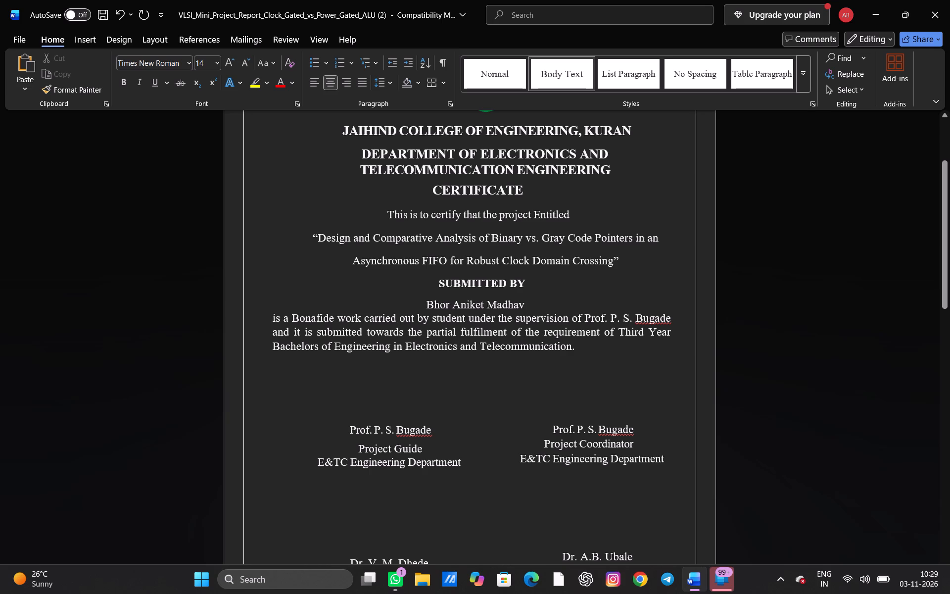
Add a roll number in parentheses after the first student's name, separated by a space, and start a new line below.
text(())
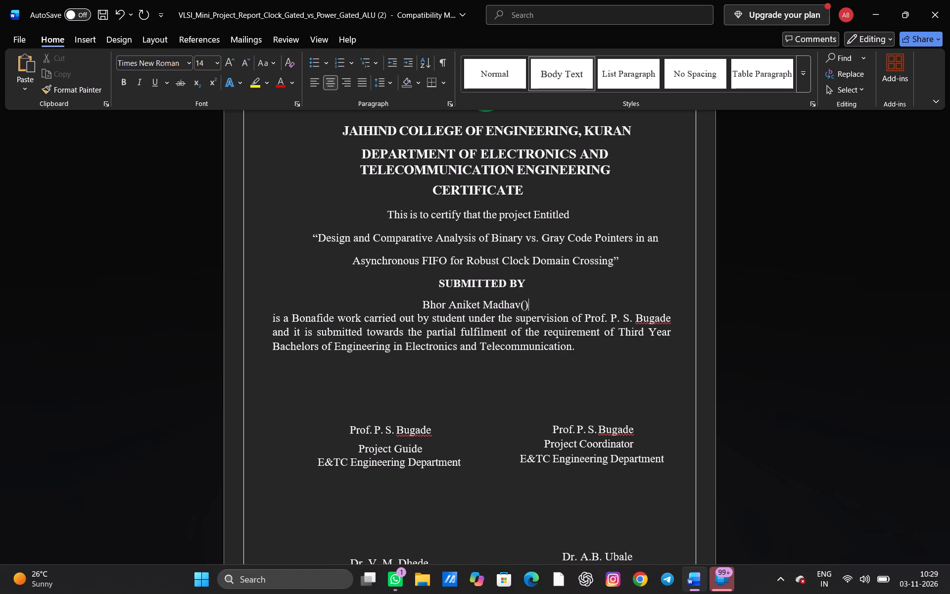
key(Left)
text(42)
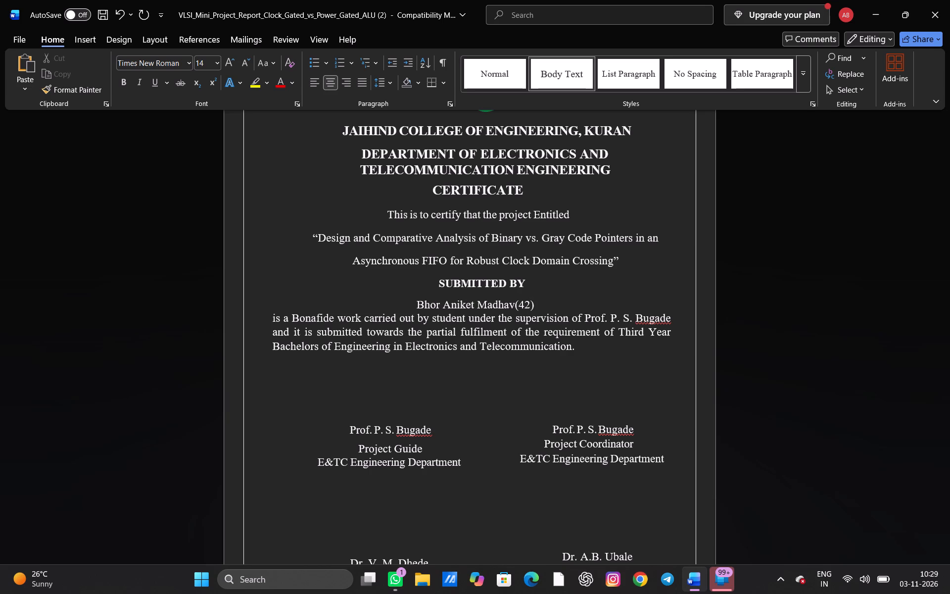
click(543, 307)
key(Return)
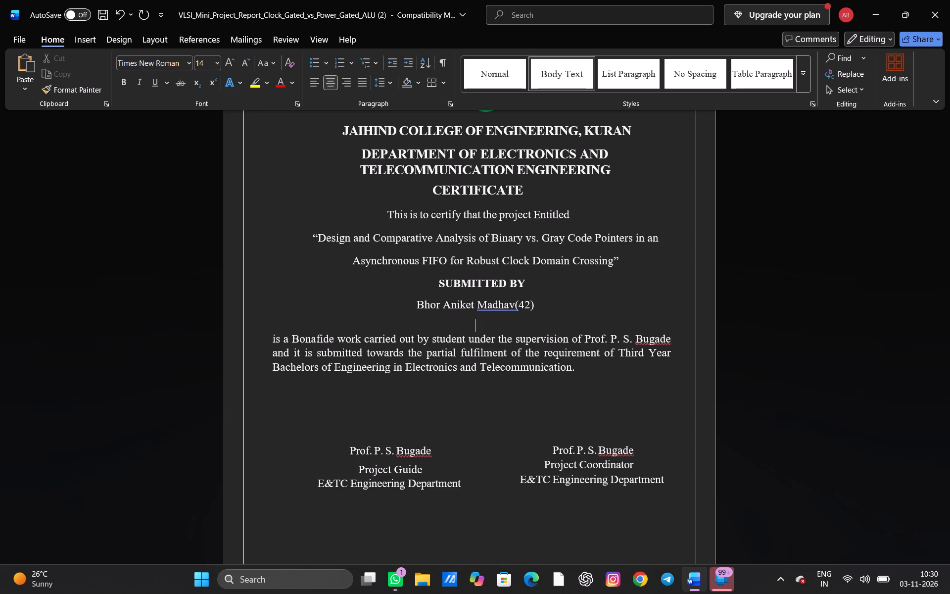
click(514, 302)
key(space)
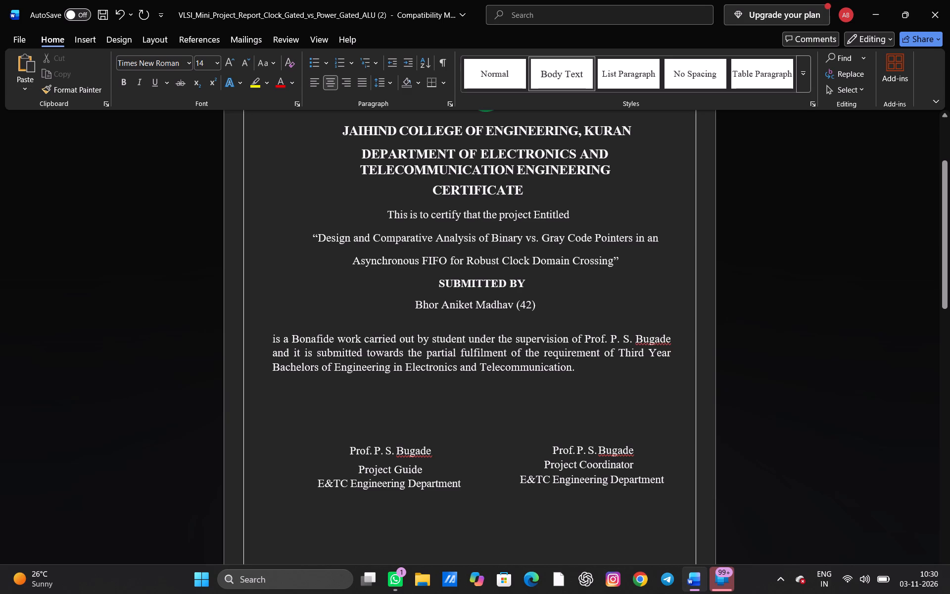
Enter the second student's full name, surname first, on the line below, followed by the roll number in parentheses.
click(516, 332)
click(514, 325)
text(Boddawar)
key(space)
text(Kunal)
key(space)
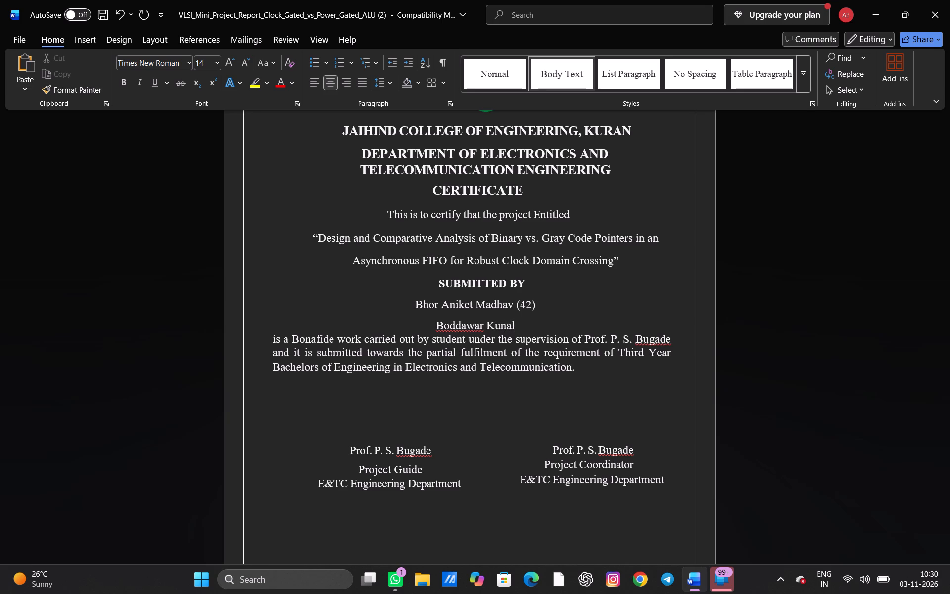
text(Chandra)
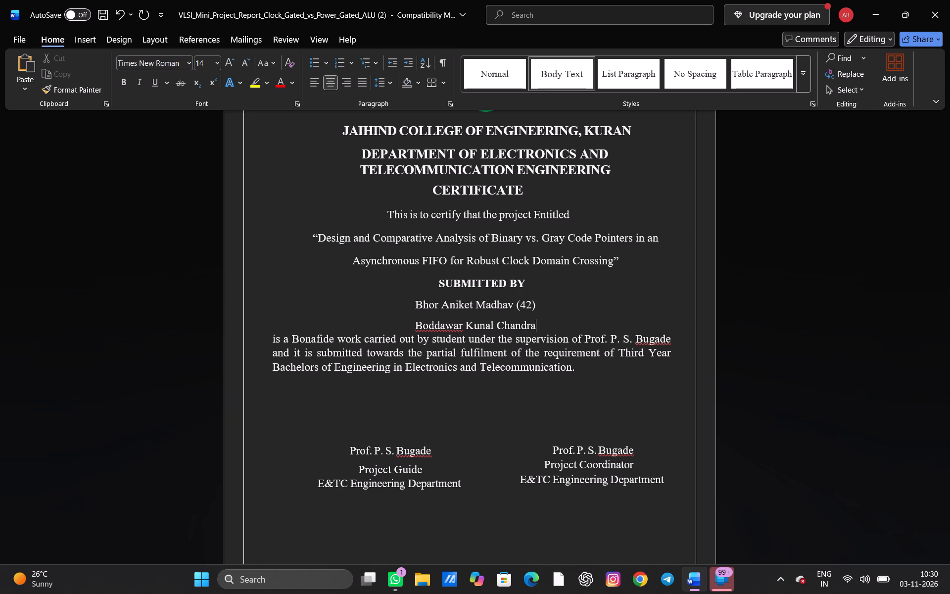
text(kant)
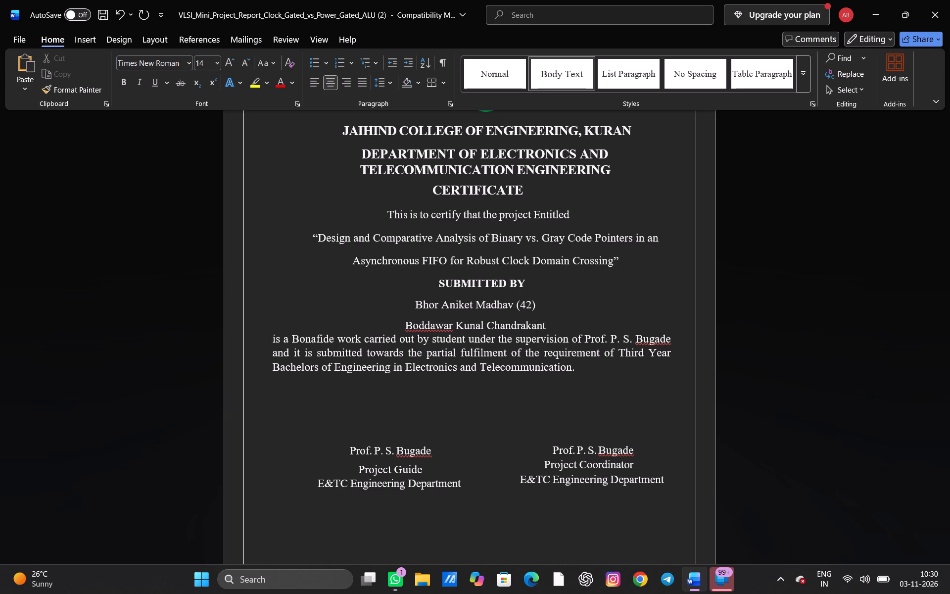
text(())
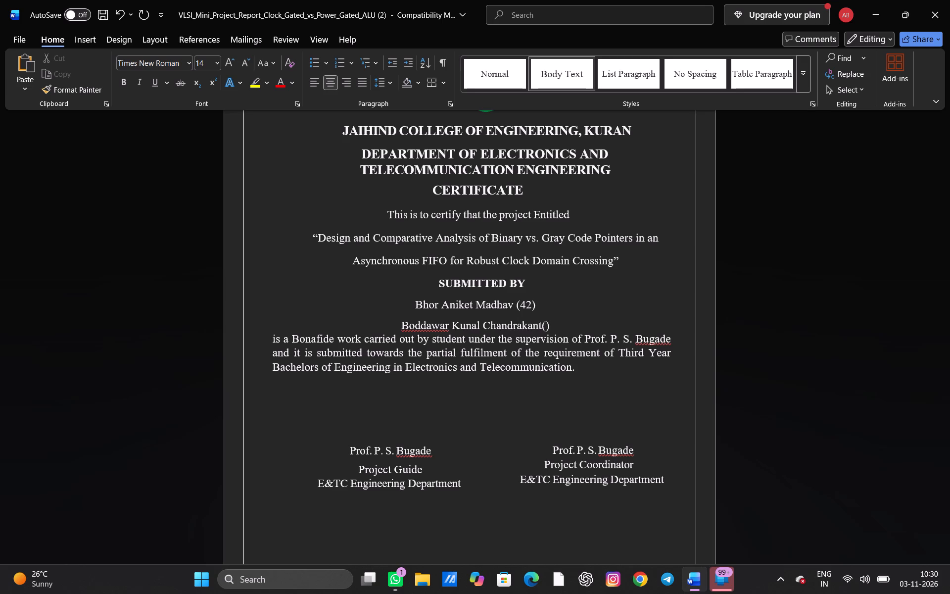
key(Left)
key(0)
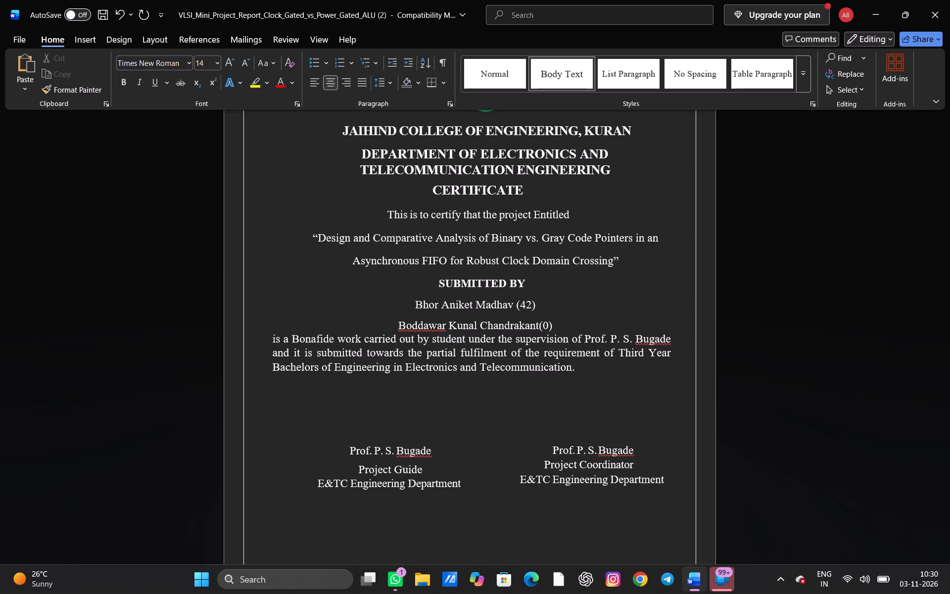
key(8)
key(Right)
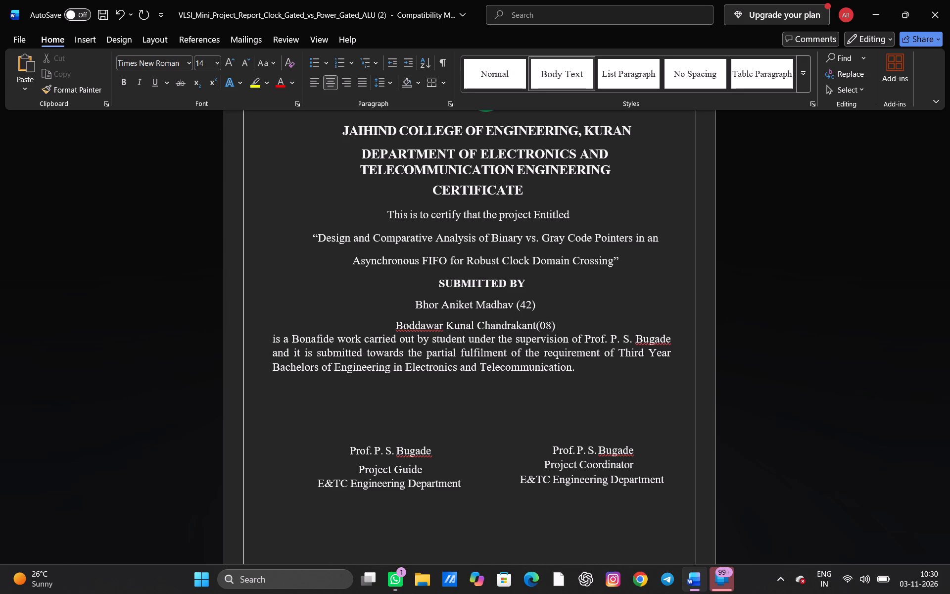
Replace the roll number in the parentheses after the first student's name under SUBMITTED BY with that student's correct two-digit number.
click(532, 303)
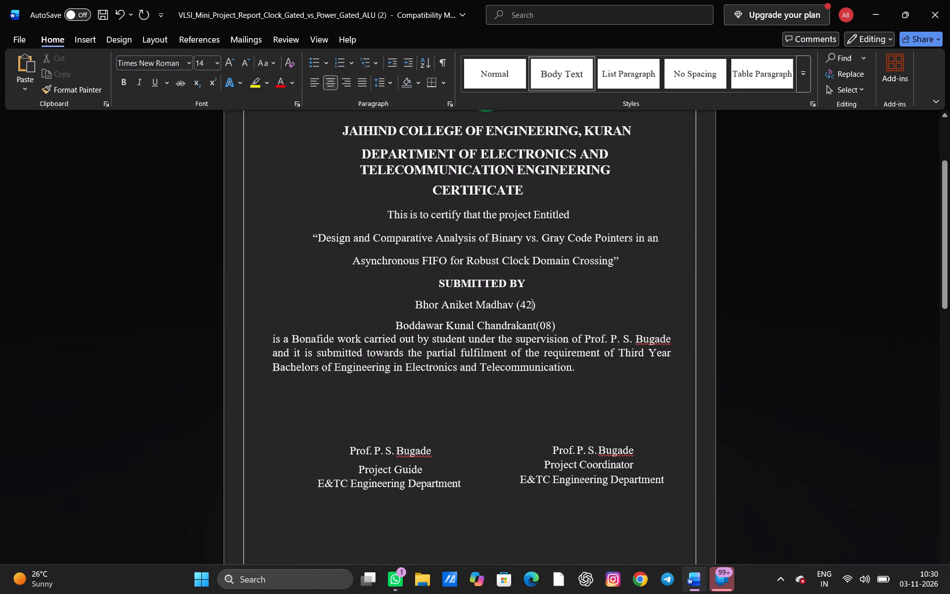
key(BackSpace)
key(BackSpace)
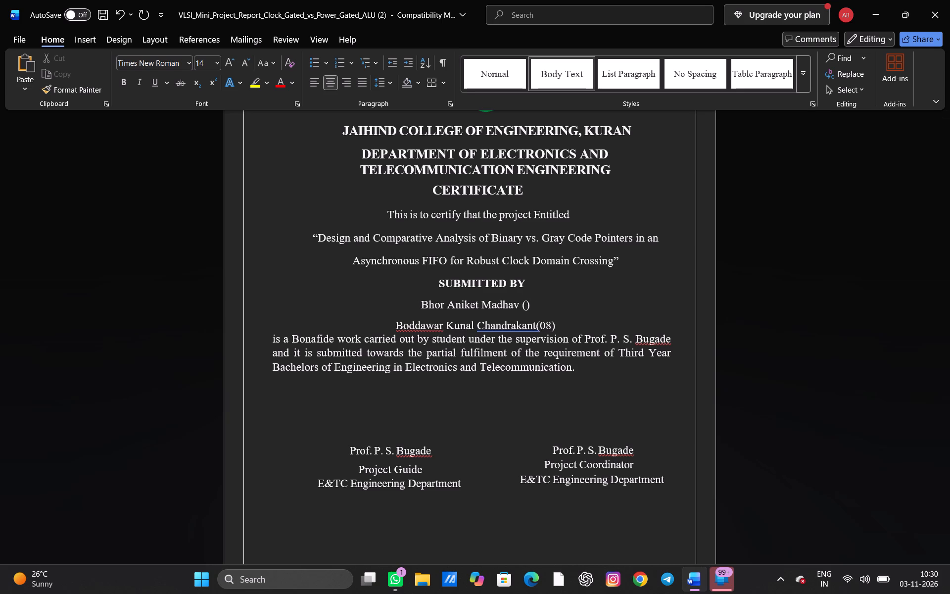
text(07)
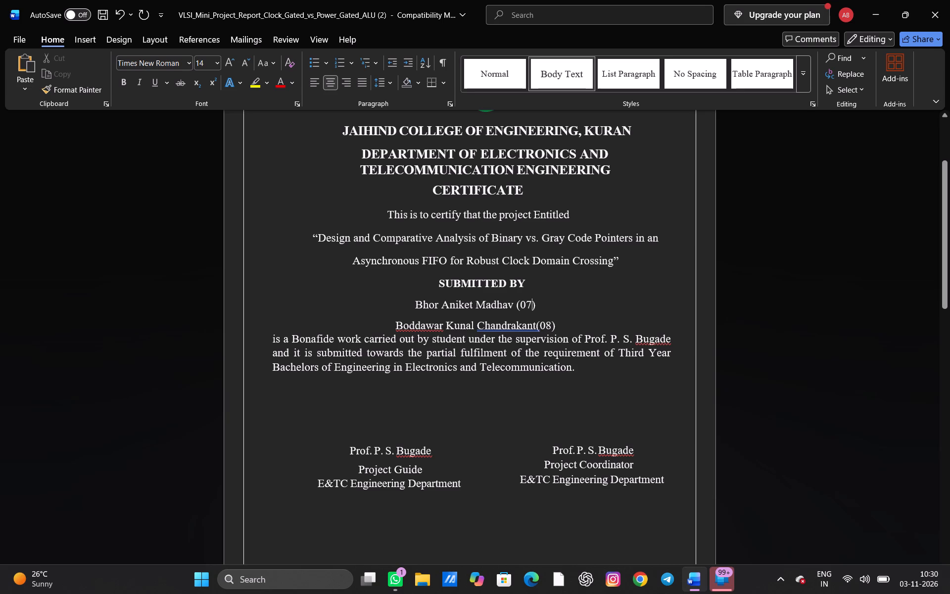
Insert a space between the second student's name and the roll number in parentheses on the certificate page.
click(536, 325)
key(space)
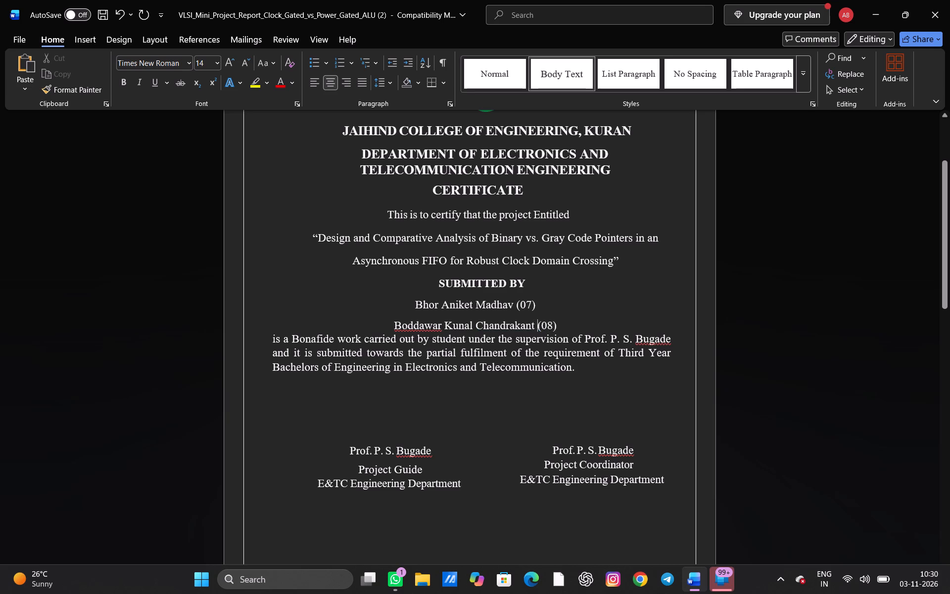
Add a line below the second student on the certificate and enter the third student's full name, surname first.
click(561, 324)
key(Return)
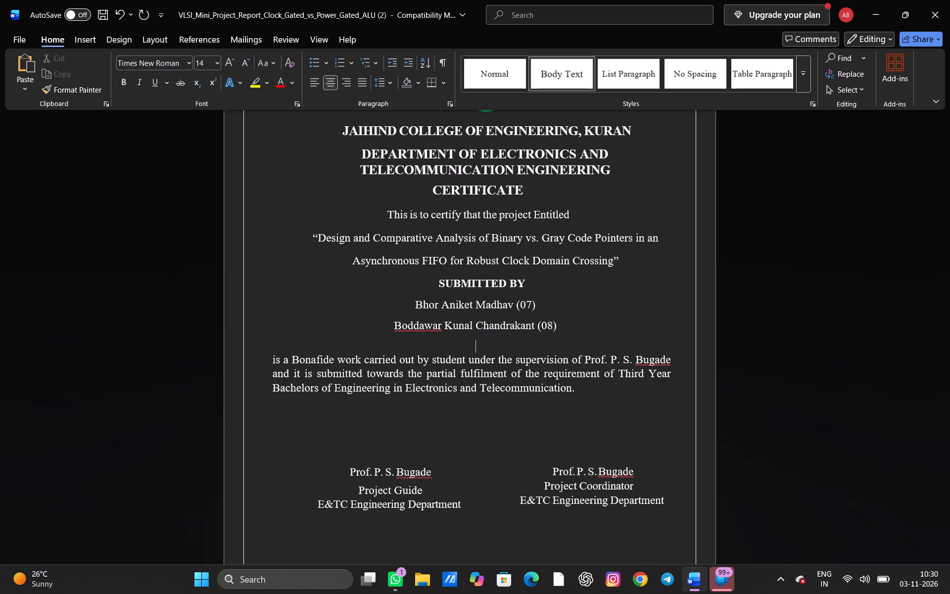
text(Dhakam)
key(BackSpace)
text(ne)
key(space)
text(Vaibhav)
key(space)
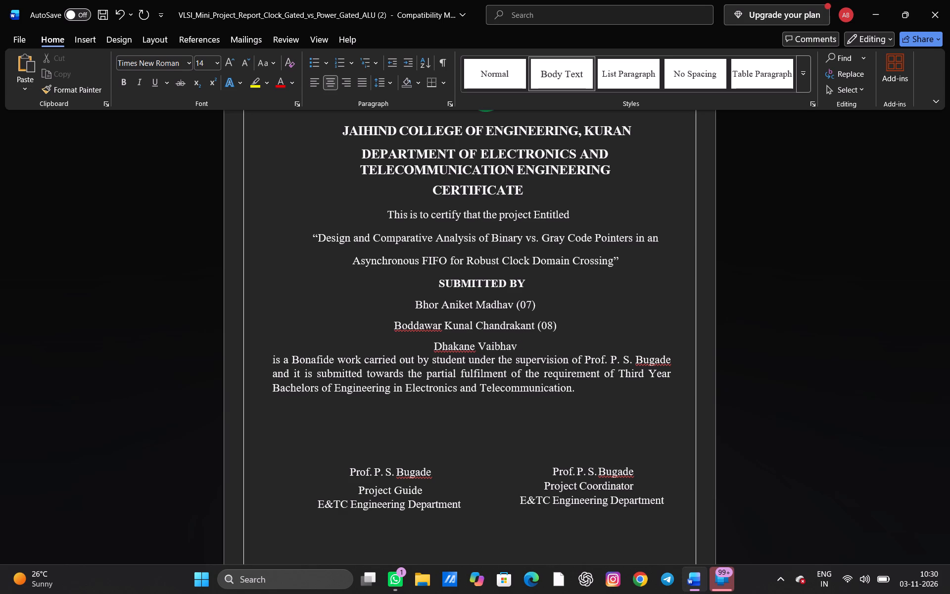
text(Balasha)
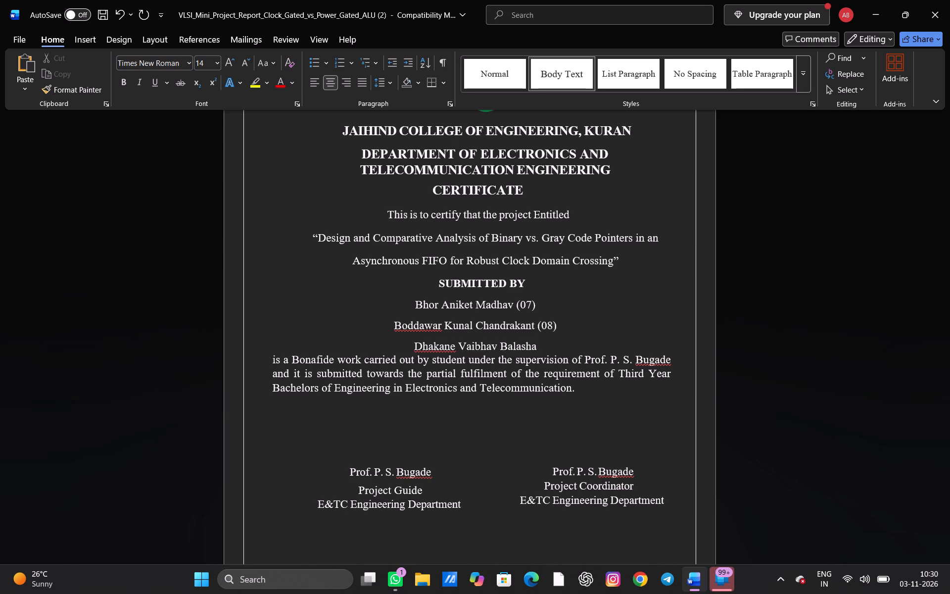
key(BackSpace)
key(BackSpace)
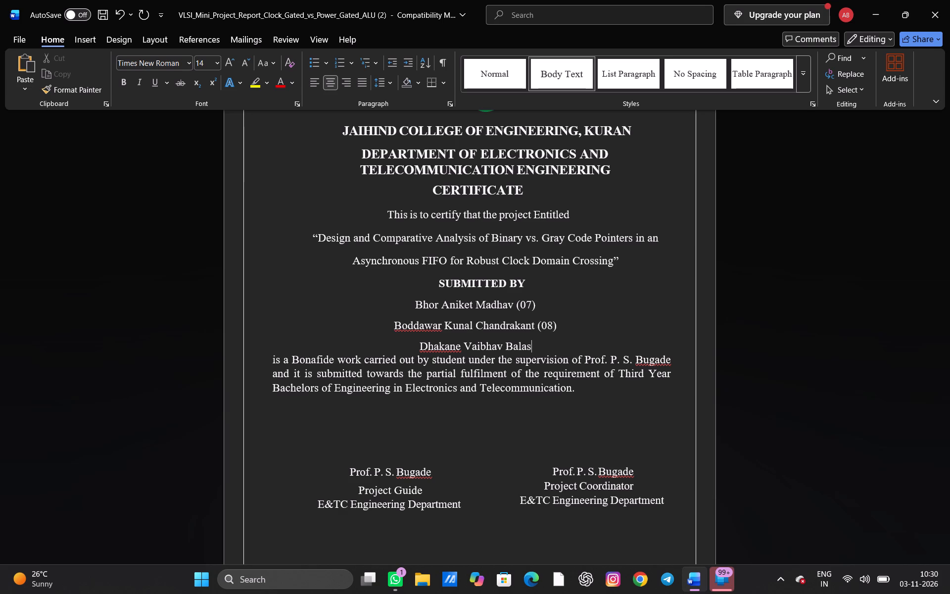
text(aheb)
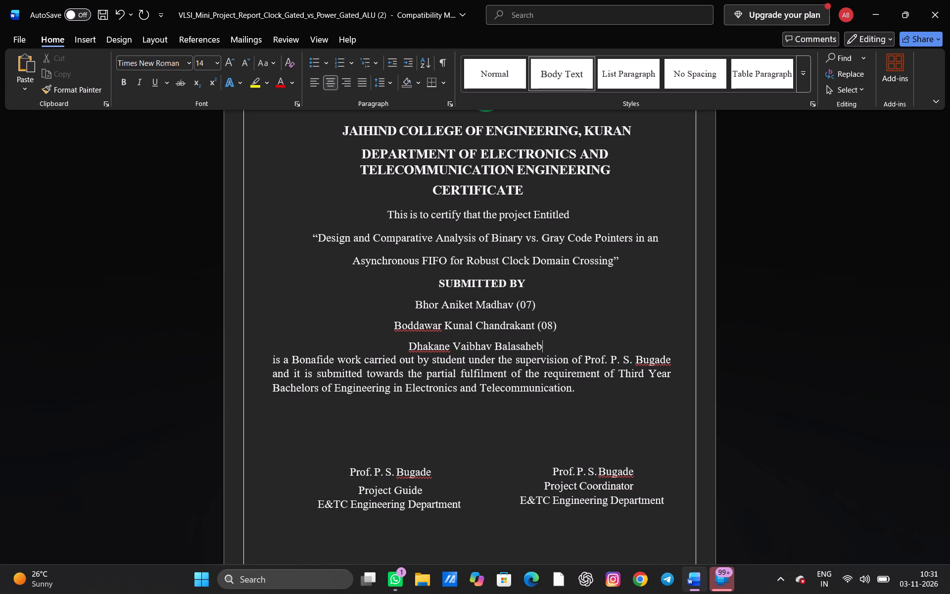
Add the third student's roll number in parentheses after the name, separated by a space.
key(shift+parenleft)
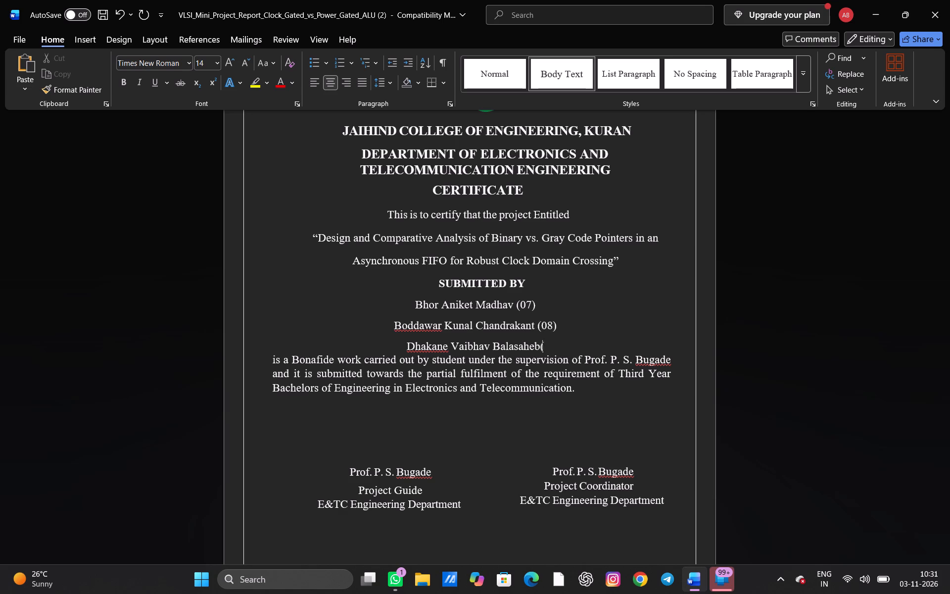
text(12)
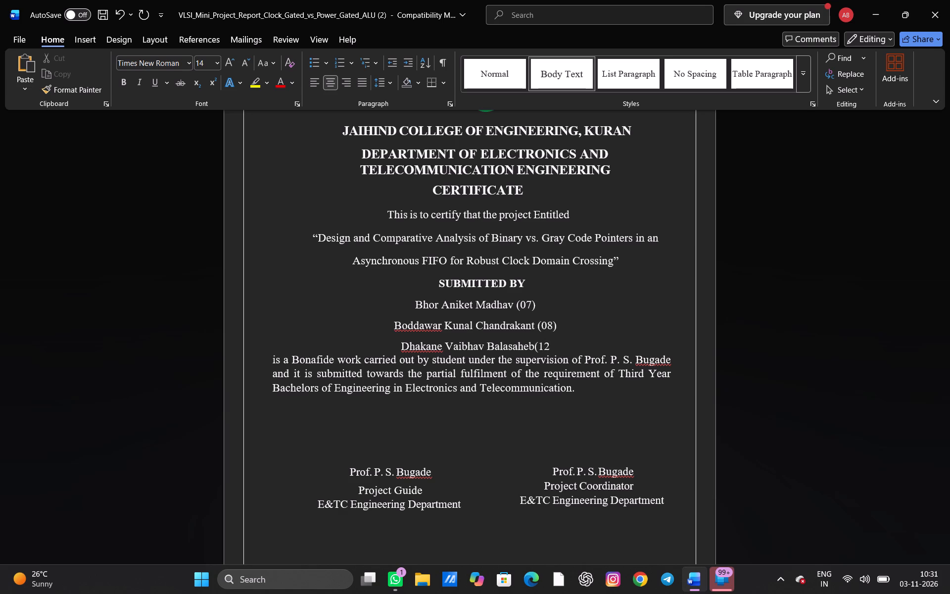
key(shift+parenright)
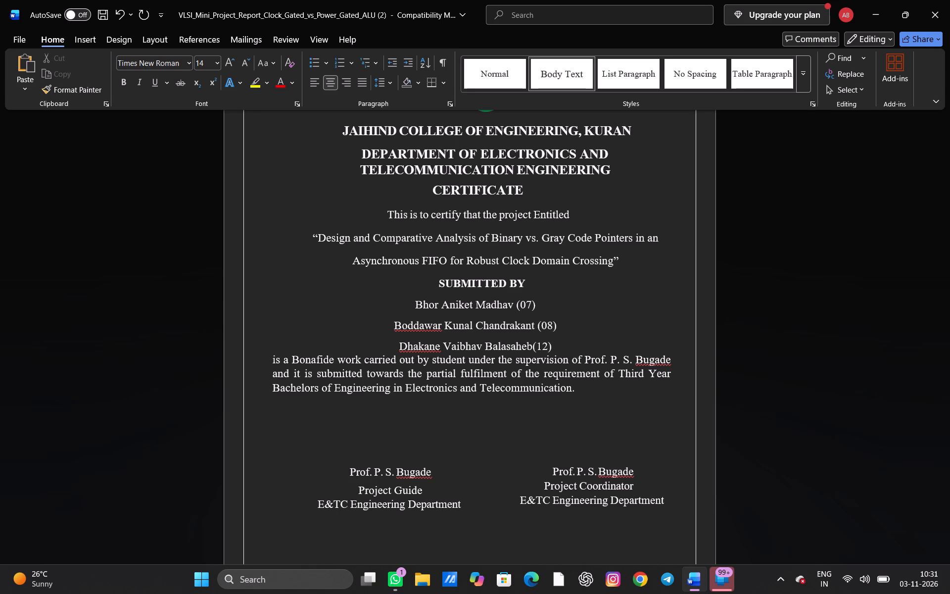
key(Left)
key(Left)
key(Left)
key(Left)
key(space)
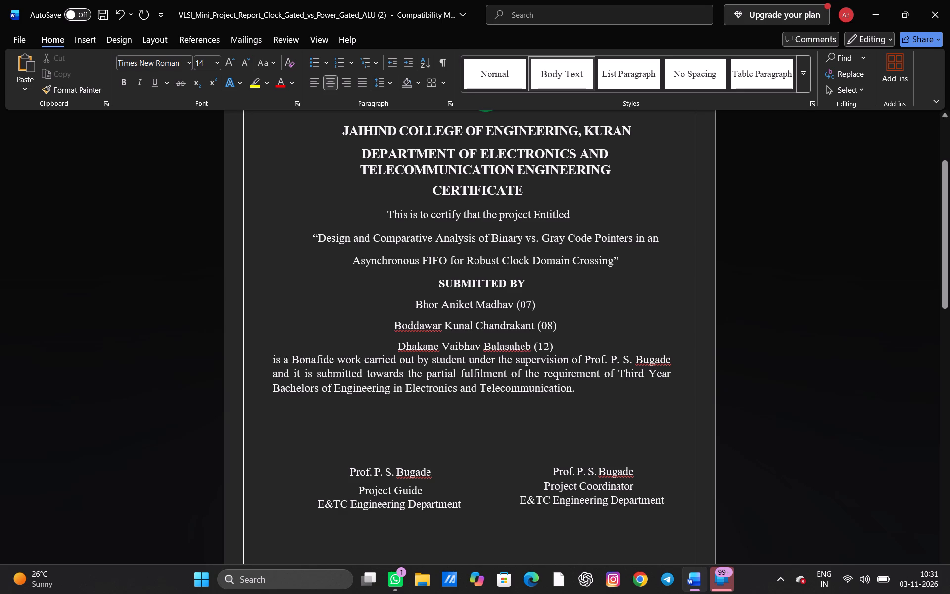
Replace the three student names at the end of the Acknowledgment with the first new student's full name, surname first.
scroll(571, 453, down, 5)
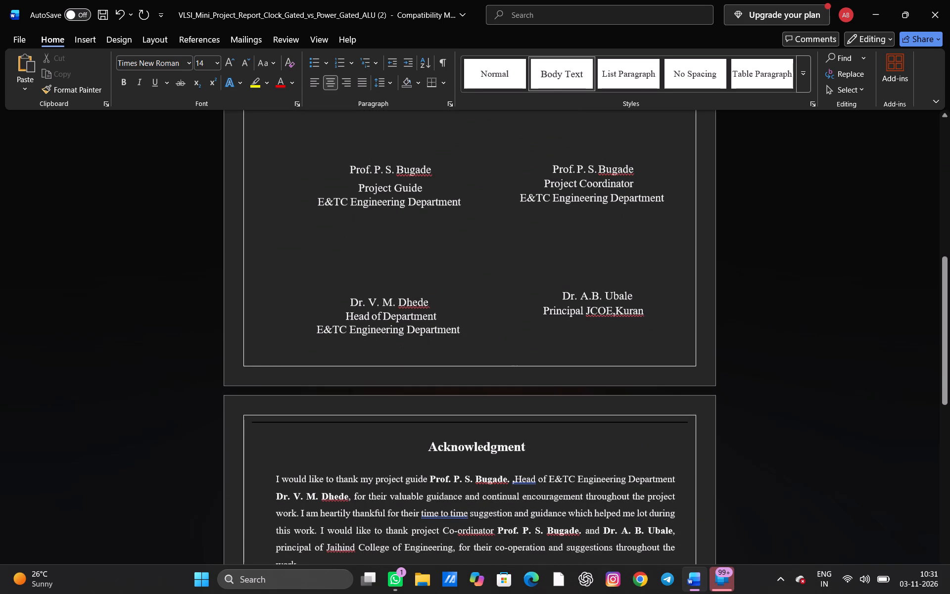
scroll(568, 456, down, 3)
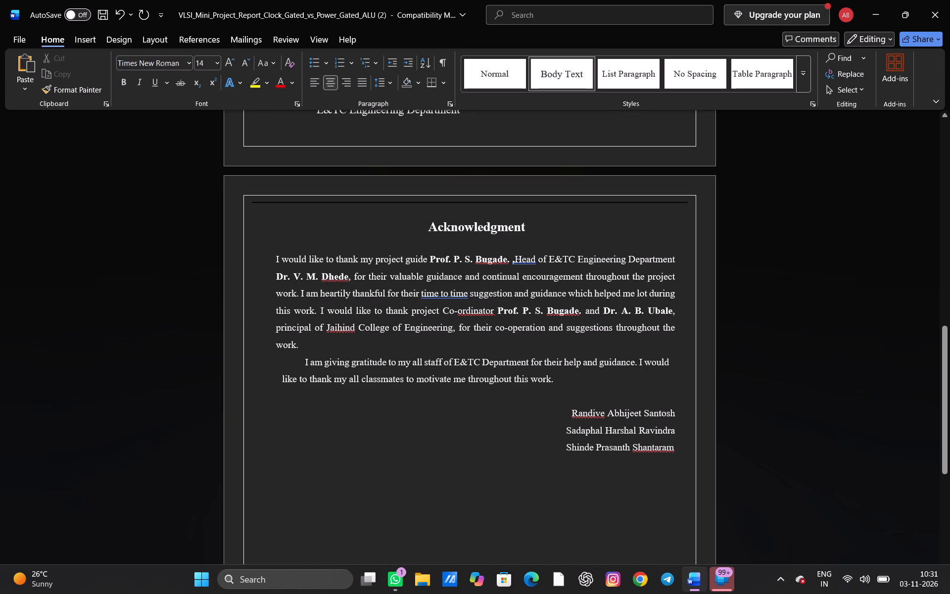
drag(569, 413, 657, 440)
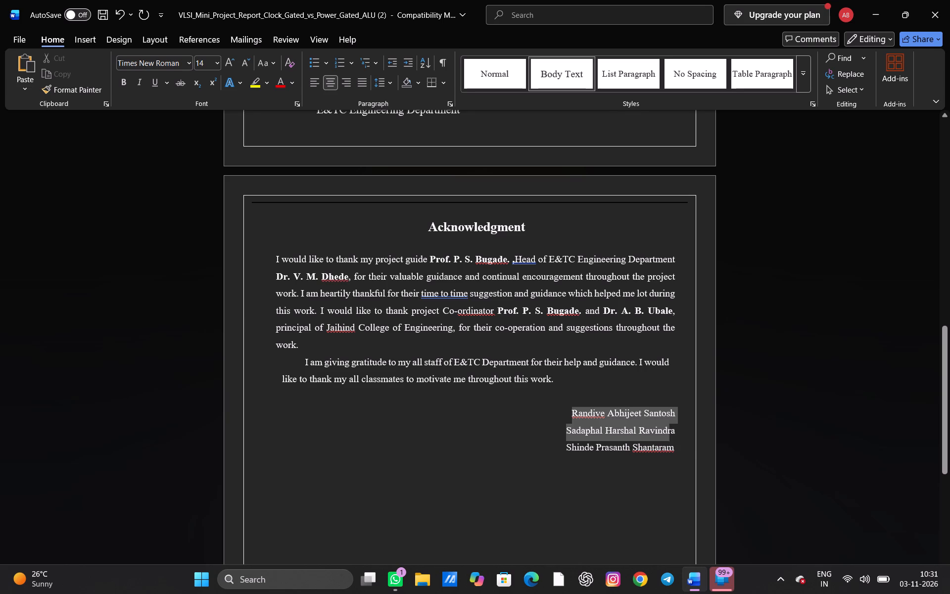
drag(657, 440, 671, 452)
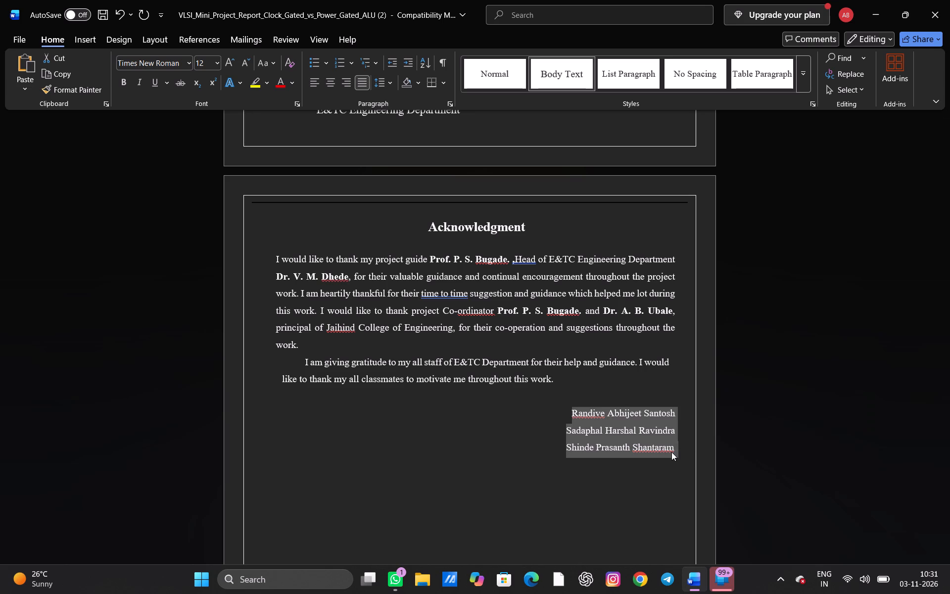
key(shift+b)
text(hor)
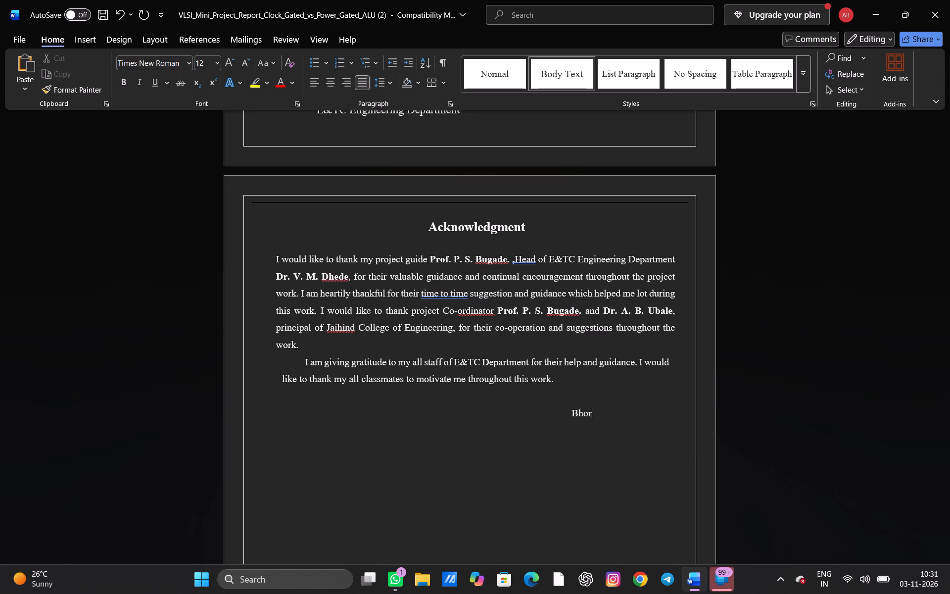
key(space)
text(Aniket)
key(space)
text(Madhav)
Enter the second student's full name, surname first, on a new line below the first in the Acknowledgment.
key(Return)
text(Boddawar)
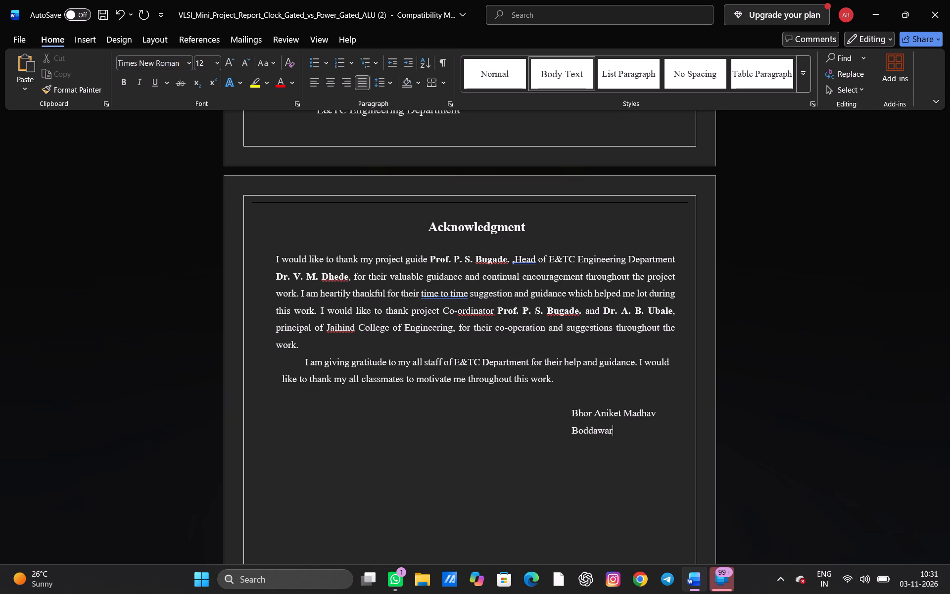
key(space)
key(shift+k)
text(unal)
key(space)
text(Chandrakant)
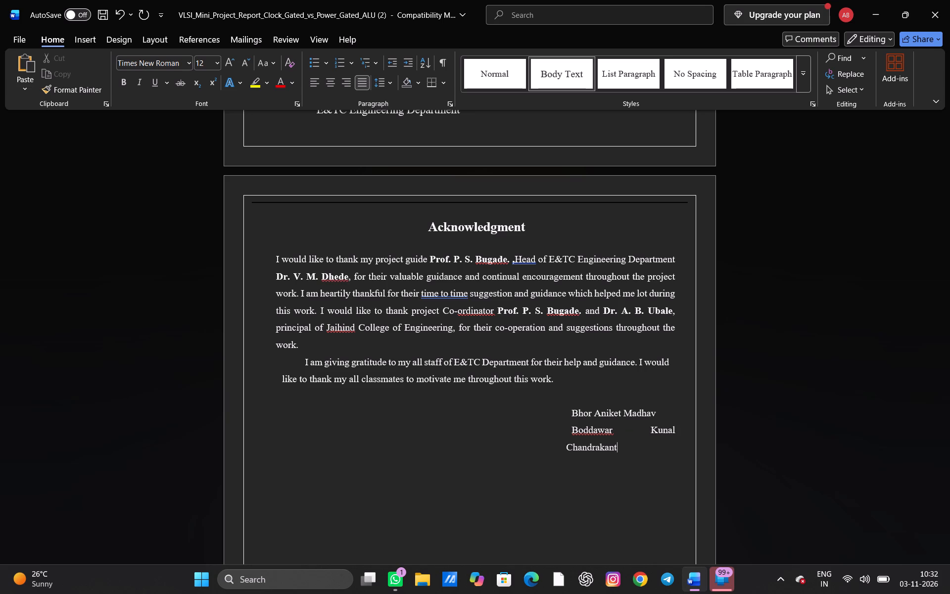
Enter the third student's full name, surname first, directly after the second student's name in the Acknowledgment, separated by two spaces.
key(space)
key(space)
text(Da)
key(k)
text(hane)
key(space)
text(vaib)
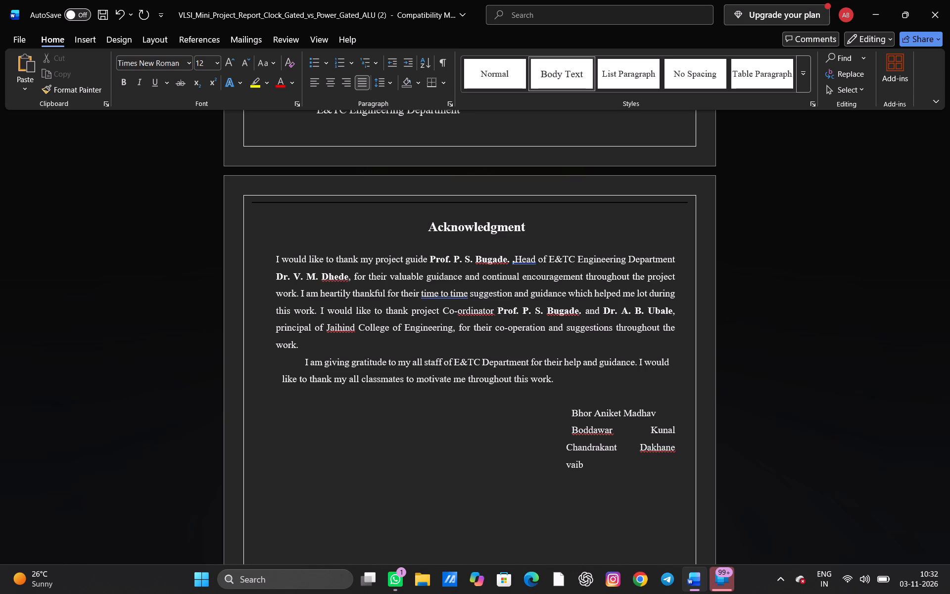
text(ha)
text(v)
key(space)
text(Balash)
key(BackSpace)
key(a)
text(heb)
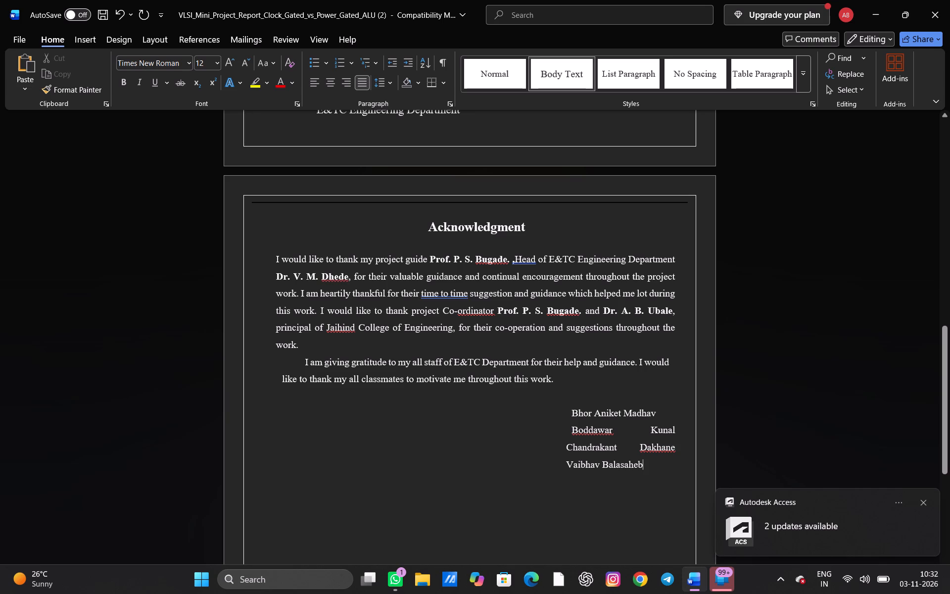
Break the text before the third student's surname so that this name starts in its own paragraph.
click(637, 445)
key(Return)
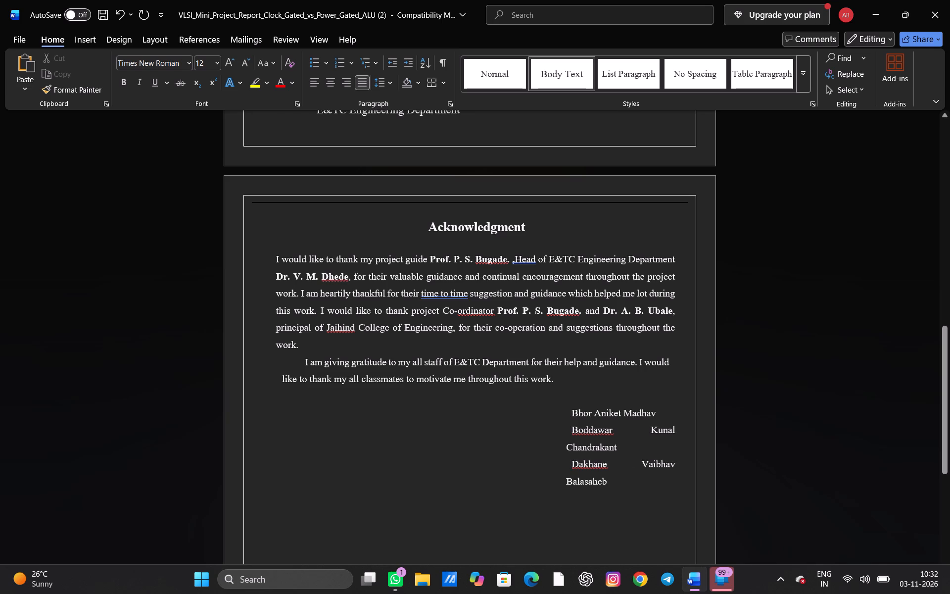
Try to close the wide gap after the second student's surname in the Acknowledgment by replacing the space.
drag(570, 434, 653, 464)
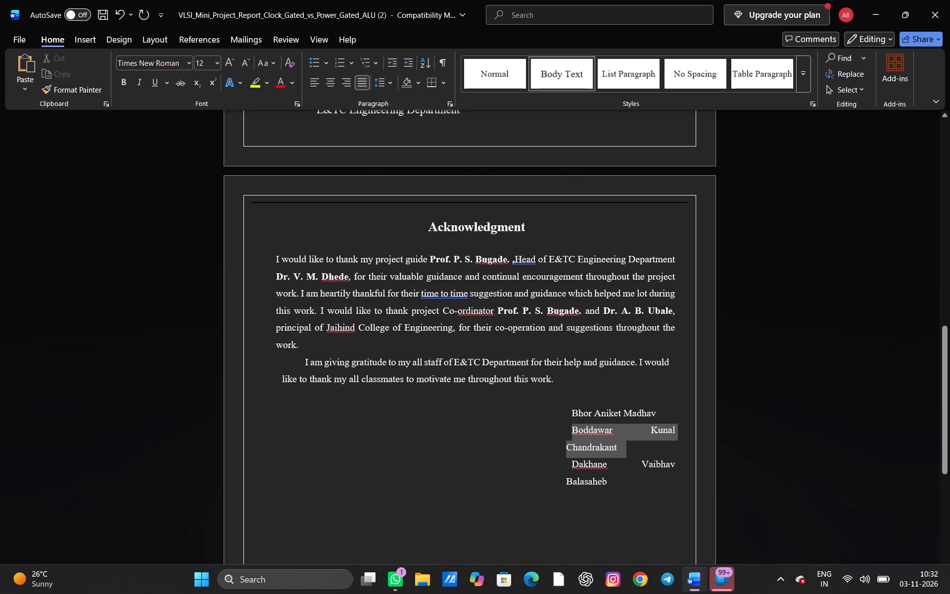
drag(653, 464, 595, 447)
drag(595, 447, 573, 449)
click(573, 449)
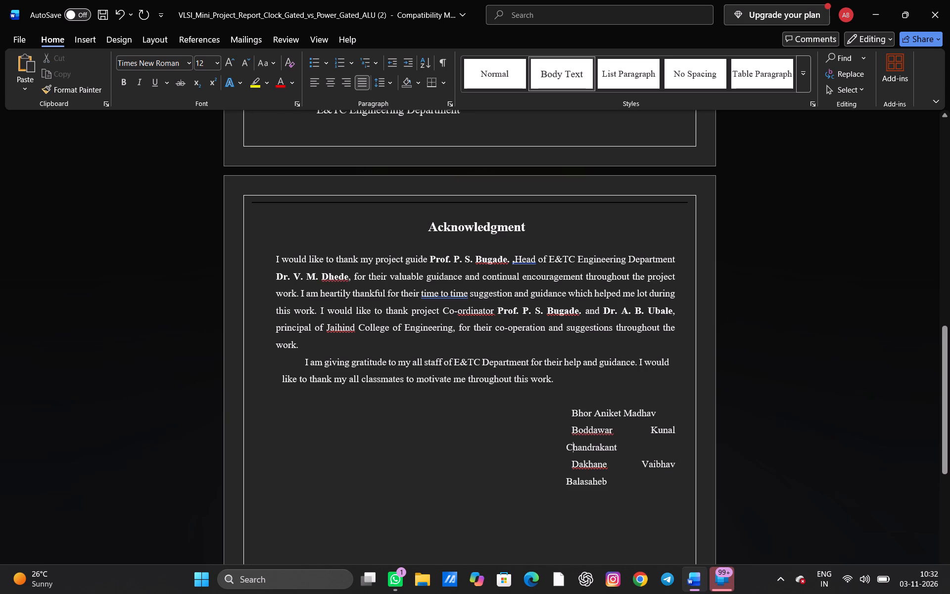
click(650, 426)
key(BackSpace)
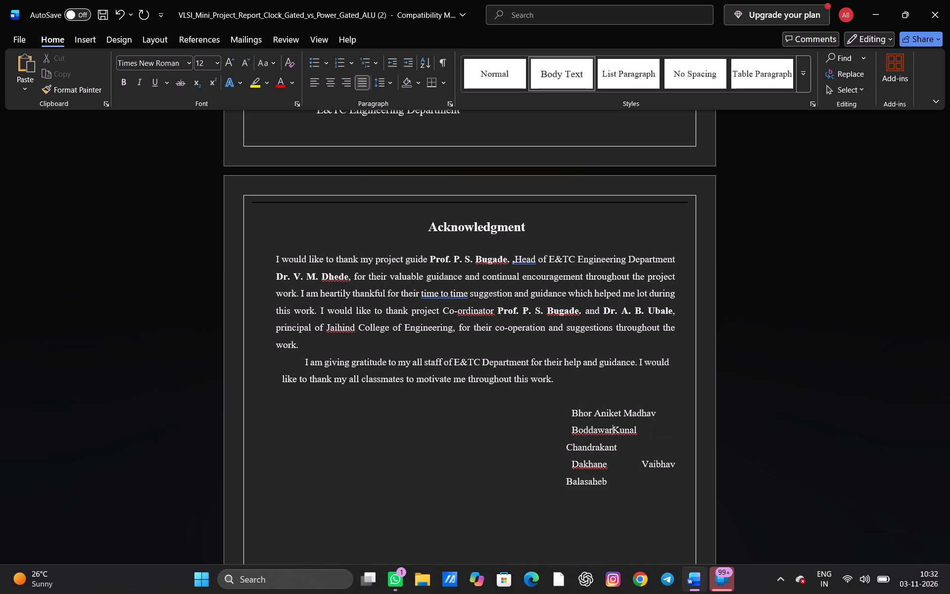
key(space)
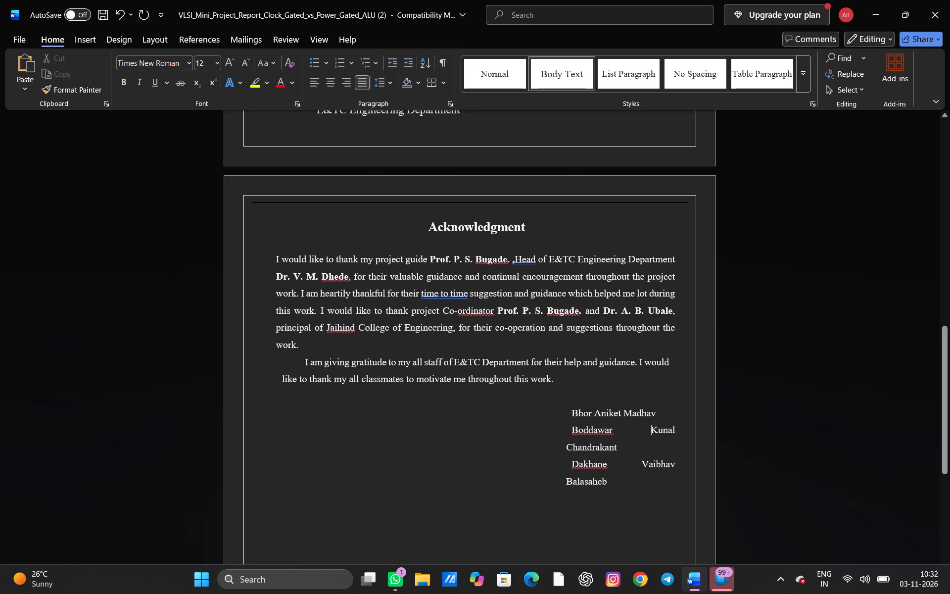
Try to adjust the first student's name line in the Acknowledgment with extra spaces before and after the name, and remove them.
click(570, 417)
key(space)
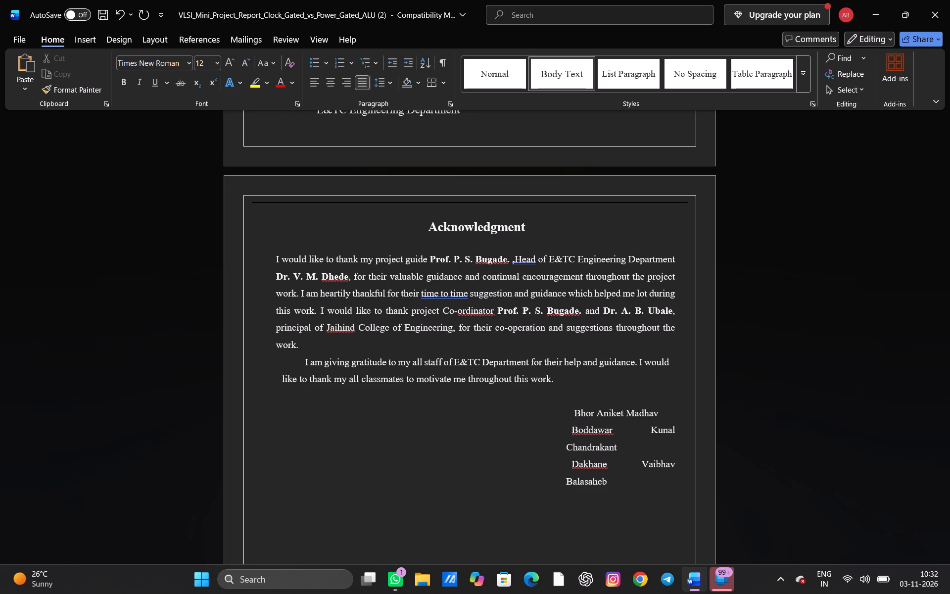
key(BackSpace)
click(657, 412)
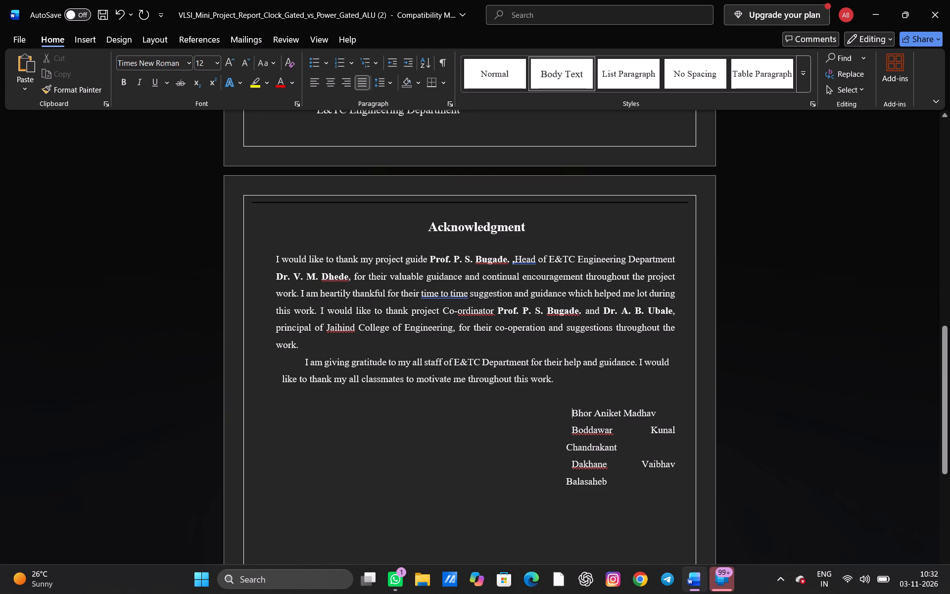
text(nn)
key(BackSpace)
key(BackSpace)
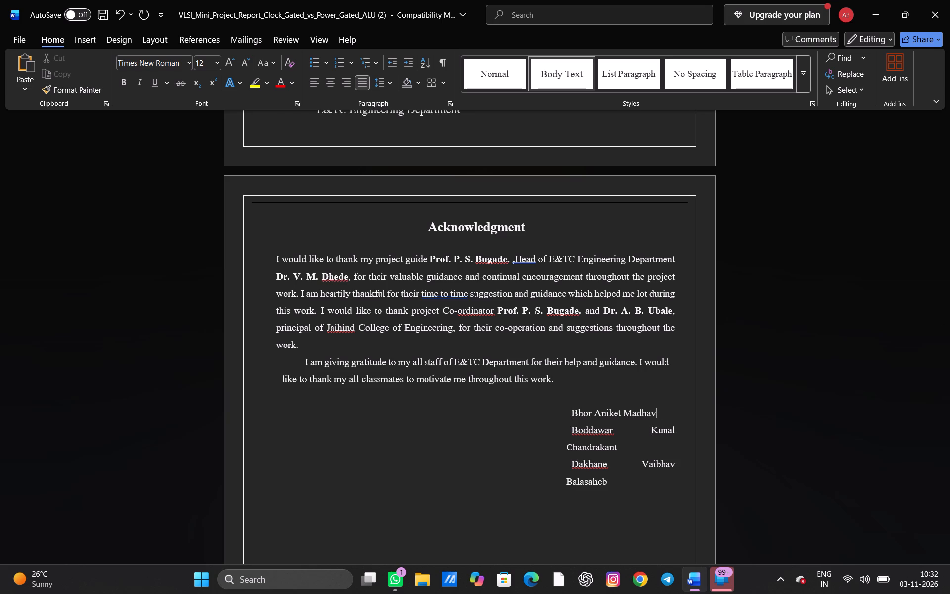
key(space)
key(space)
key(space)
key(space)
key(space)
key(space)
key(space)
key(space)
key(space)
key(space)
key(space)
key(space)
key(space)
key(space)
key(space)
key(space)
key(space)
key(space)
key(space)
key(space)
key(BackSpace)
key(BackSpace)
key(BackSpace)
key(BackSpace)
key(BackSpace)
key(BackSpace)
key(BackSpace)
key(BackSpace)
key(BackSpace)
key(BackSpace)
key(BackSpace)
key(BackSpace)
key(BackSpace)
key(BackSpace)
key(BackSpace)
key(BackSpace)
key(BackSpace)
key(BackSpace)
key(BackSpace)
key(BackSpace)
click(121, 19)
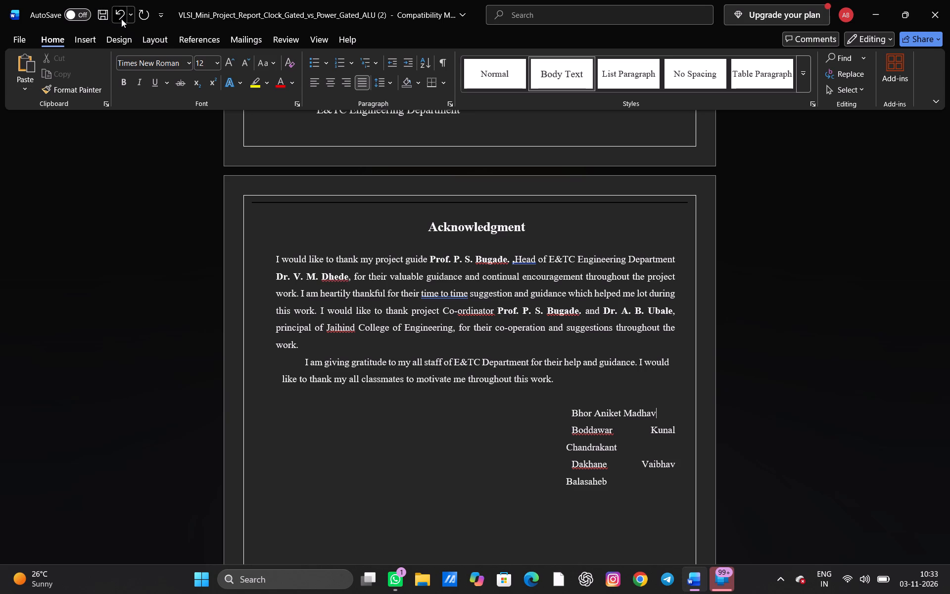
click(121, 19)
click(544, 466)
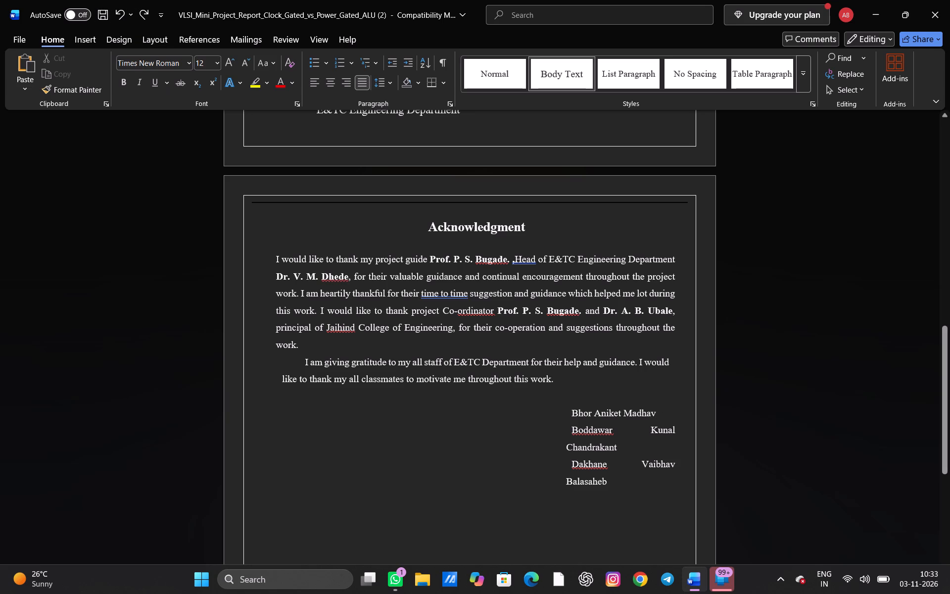
Delete the second and third students' names from the end of the Acknowledgment.
drag(568, 429, 623, 482)
key(BackSpace)
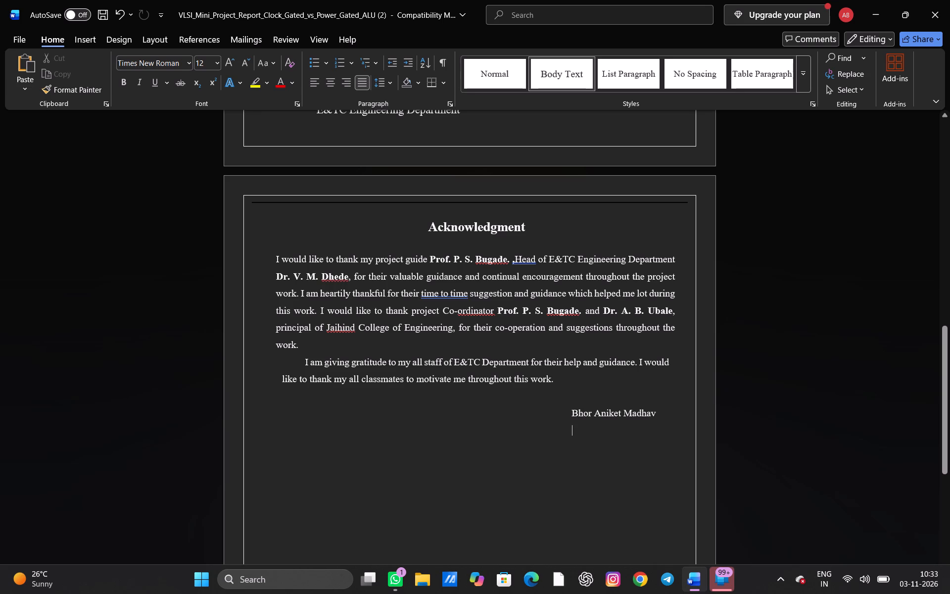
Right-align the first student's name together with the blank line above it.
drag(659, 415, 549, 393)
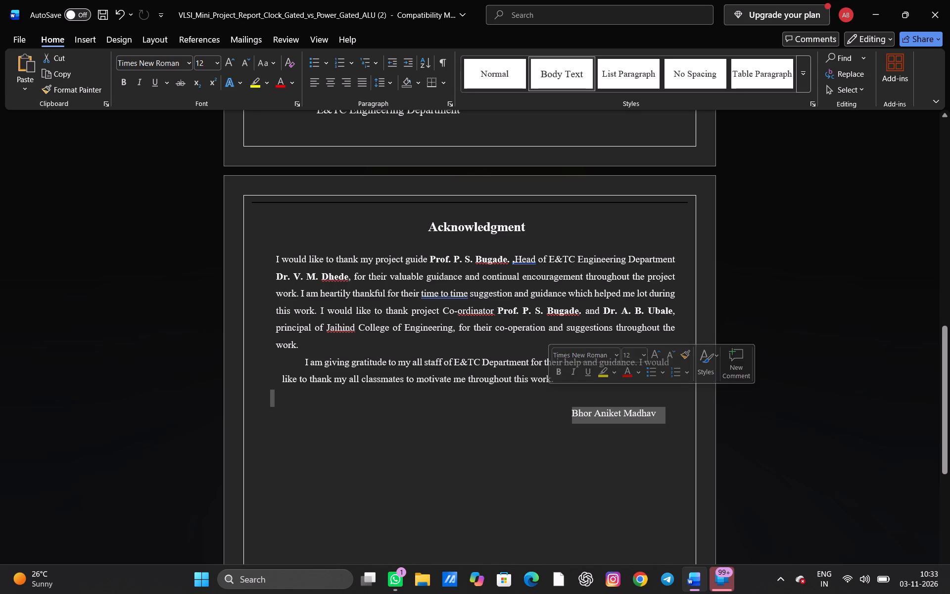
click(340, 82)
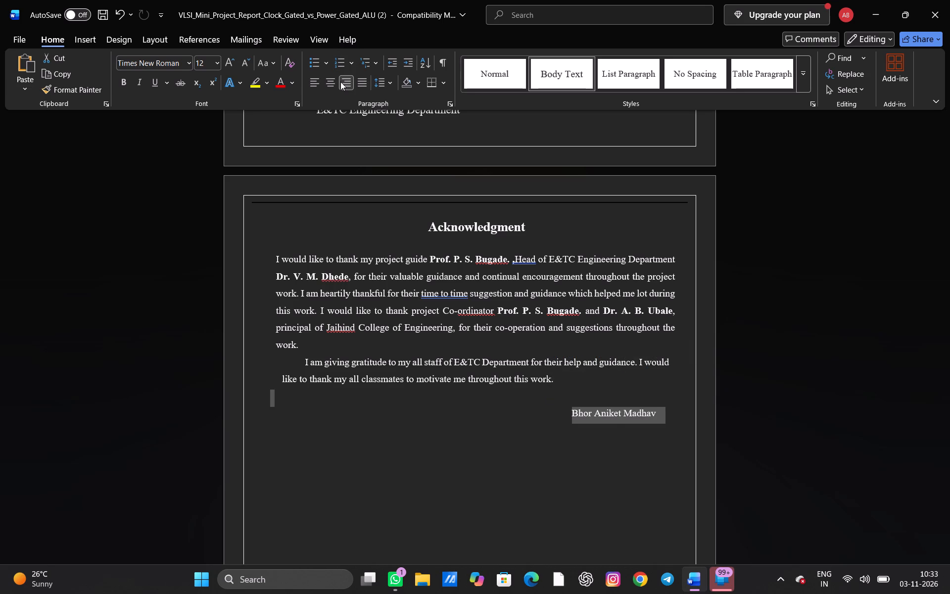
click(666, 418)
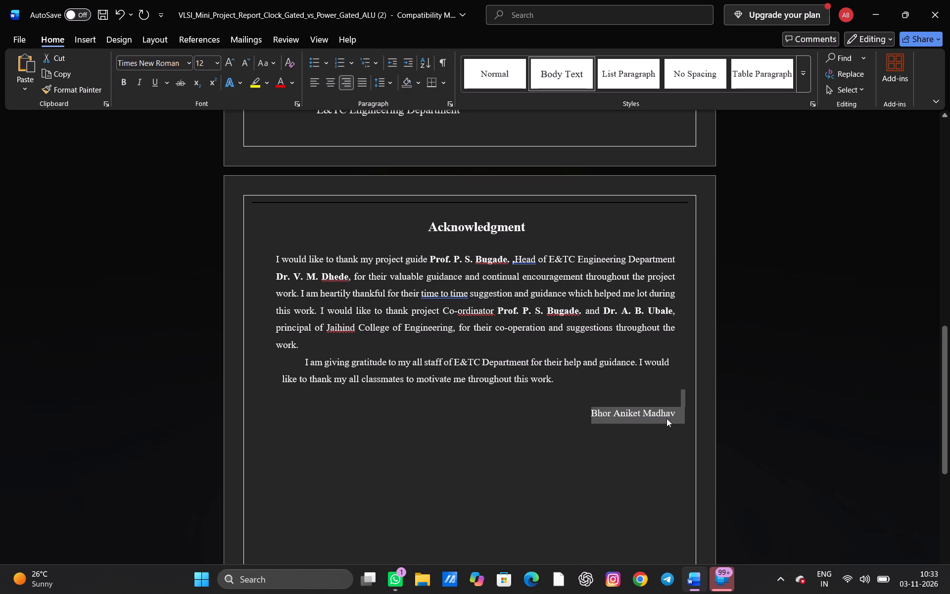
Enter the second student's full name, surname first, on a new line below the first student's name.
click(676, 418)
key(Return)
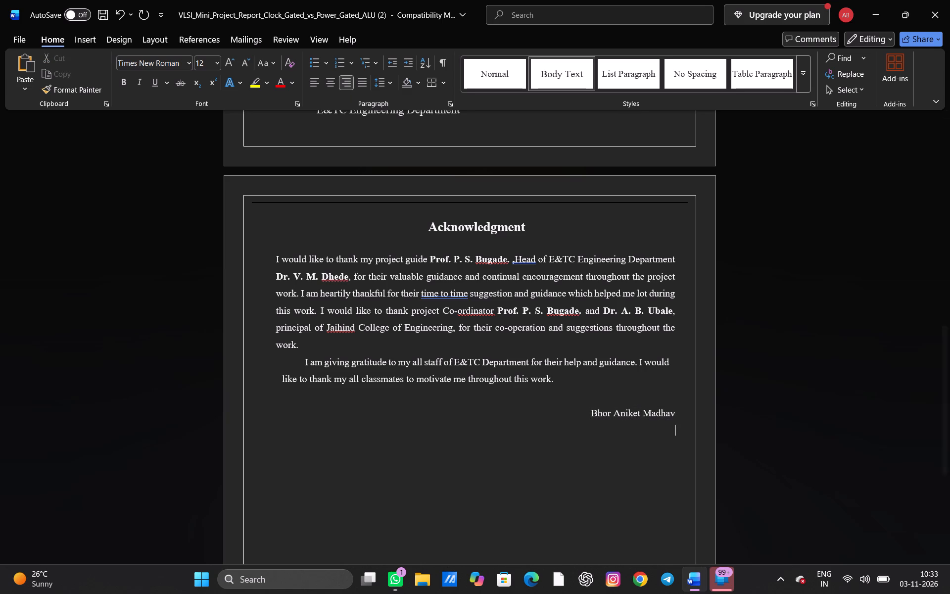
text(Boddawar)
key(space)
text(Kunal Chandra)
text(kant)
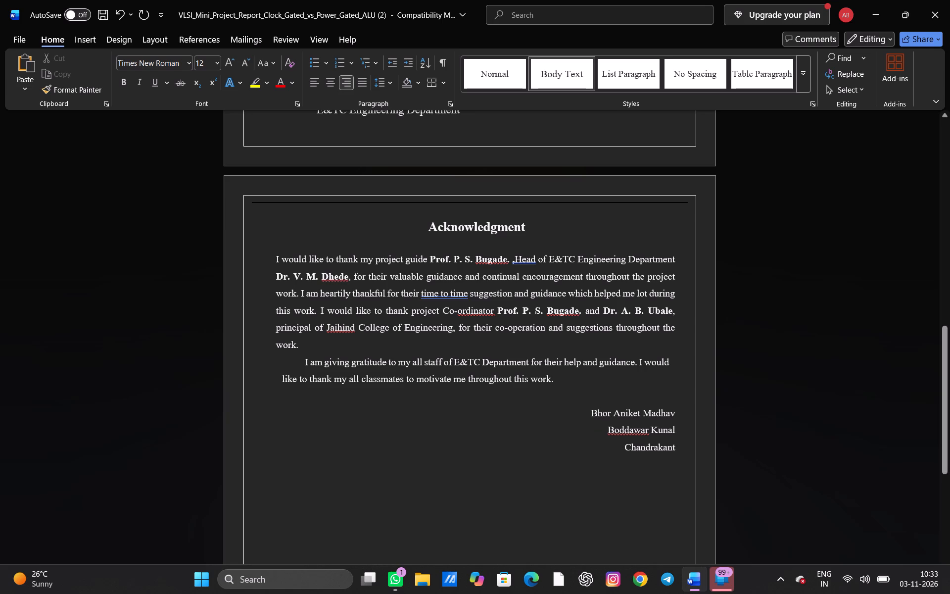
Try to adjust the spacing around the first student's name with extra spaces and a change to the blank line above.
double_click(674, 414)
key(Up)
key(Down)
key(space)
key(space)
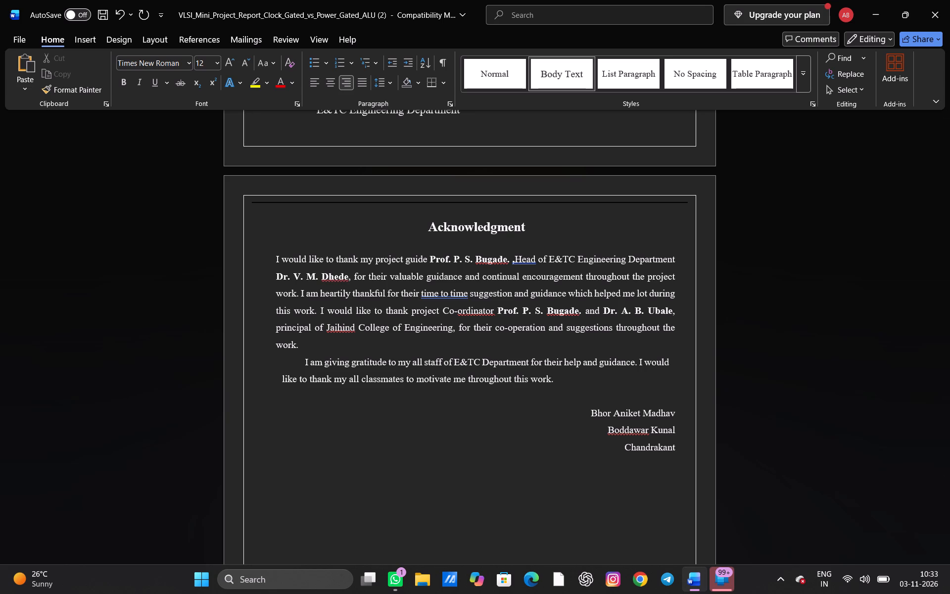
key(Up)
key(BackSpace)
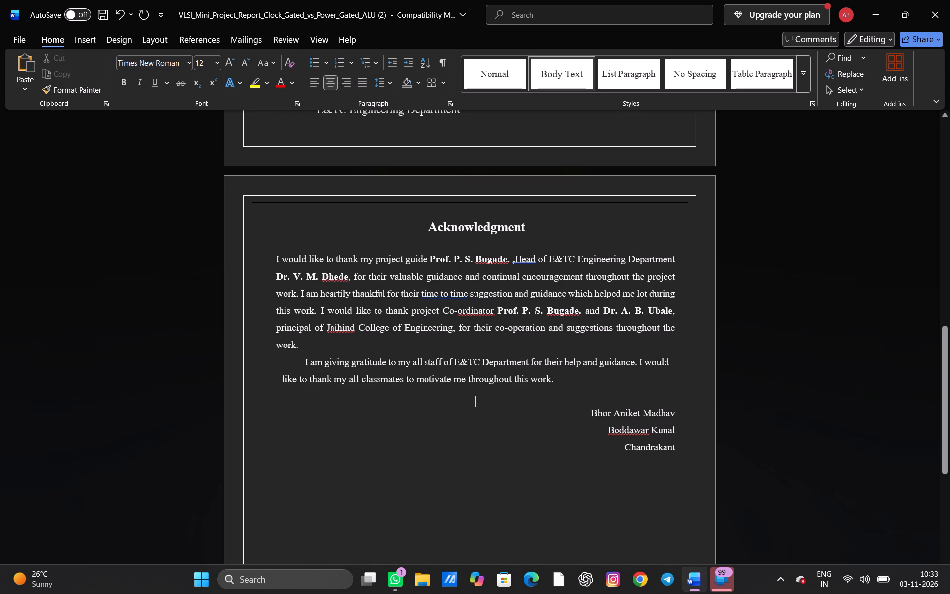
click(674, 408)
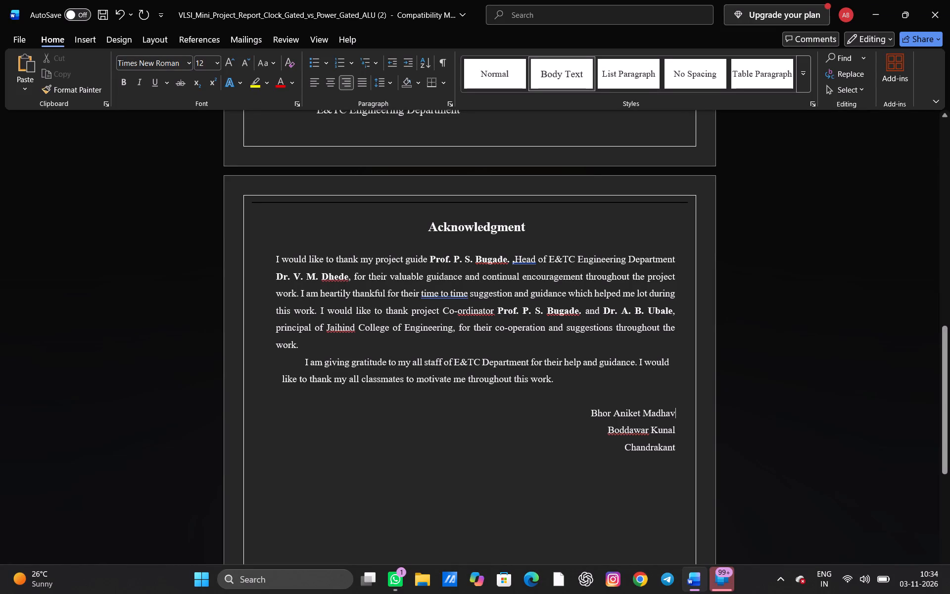
Delete the remaining student names at the end of the Acknowledgment and remove the indent of their line.
click(587, 411)
drag(587, 411, 652, 461)
key(BackSpace)
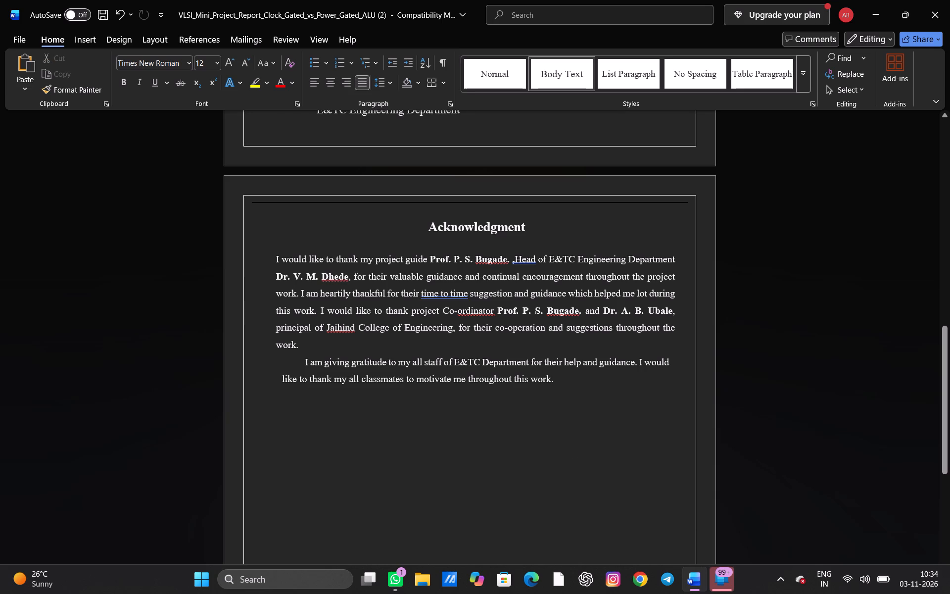
key(BackSpace)
Right-align the empty line below the Acknowledgment text and enter the second student's full name there, surname first with initial capitals.
click(342, 78)
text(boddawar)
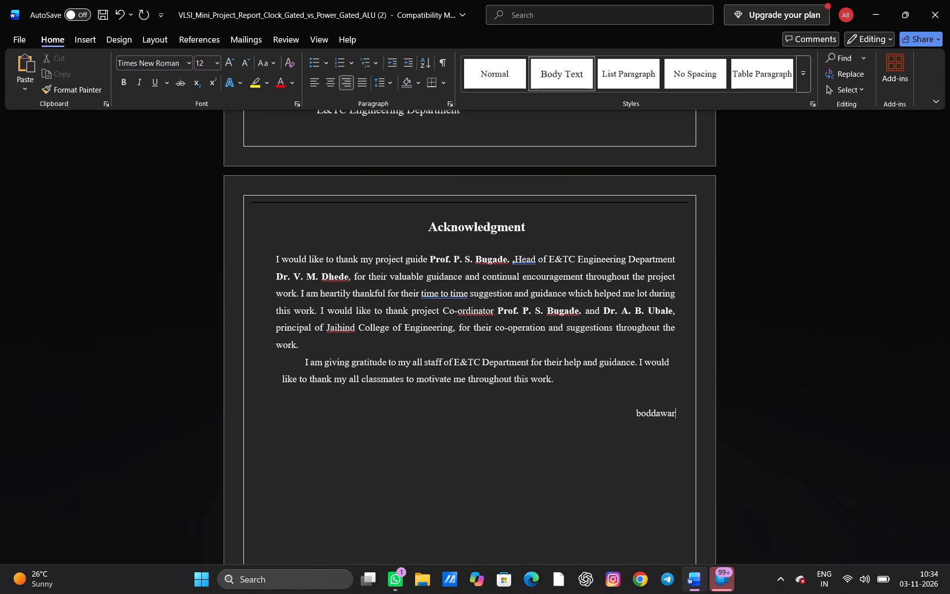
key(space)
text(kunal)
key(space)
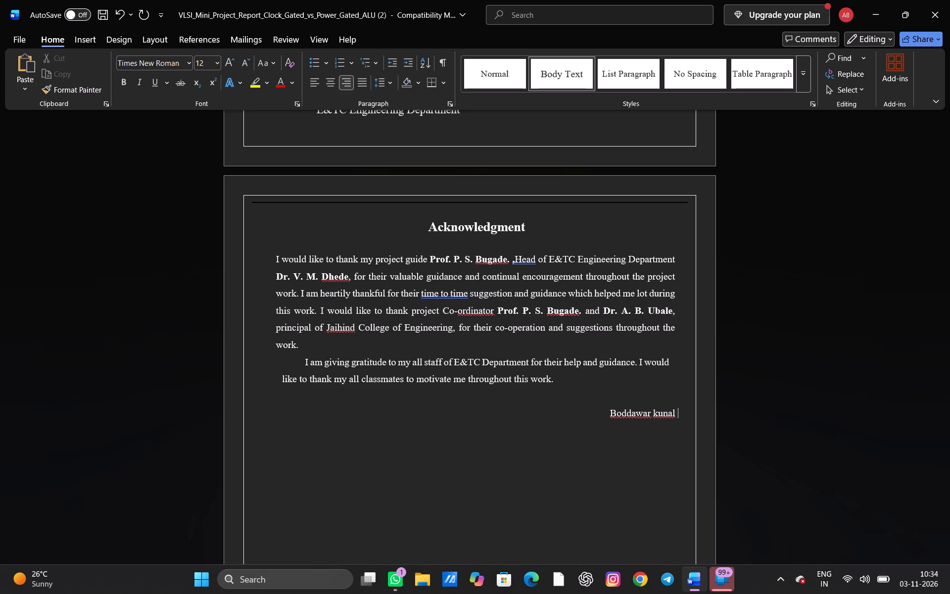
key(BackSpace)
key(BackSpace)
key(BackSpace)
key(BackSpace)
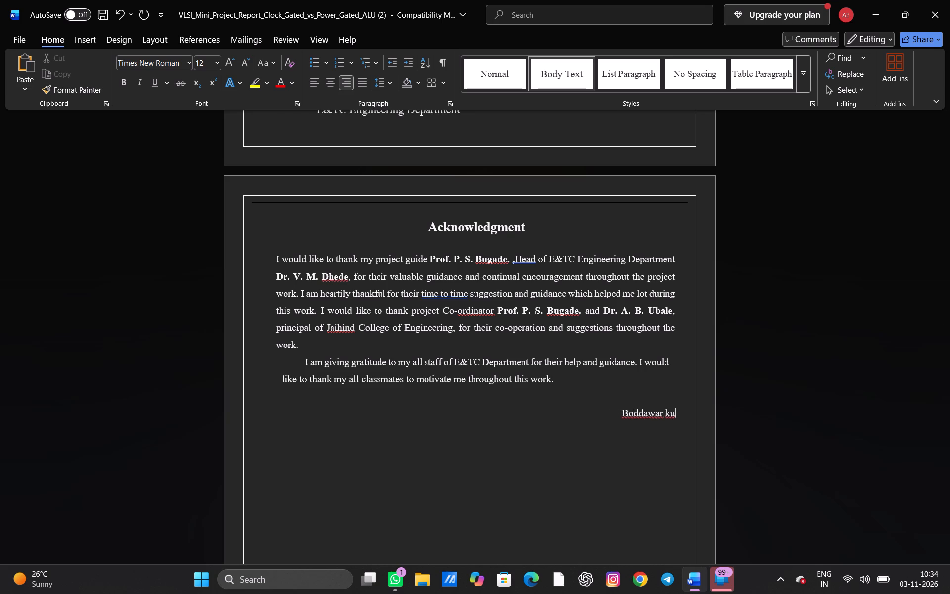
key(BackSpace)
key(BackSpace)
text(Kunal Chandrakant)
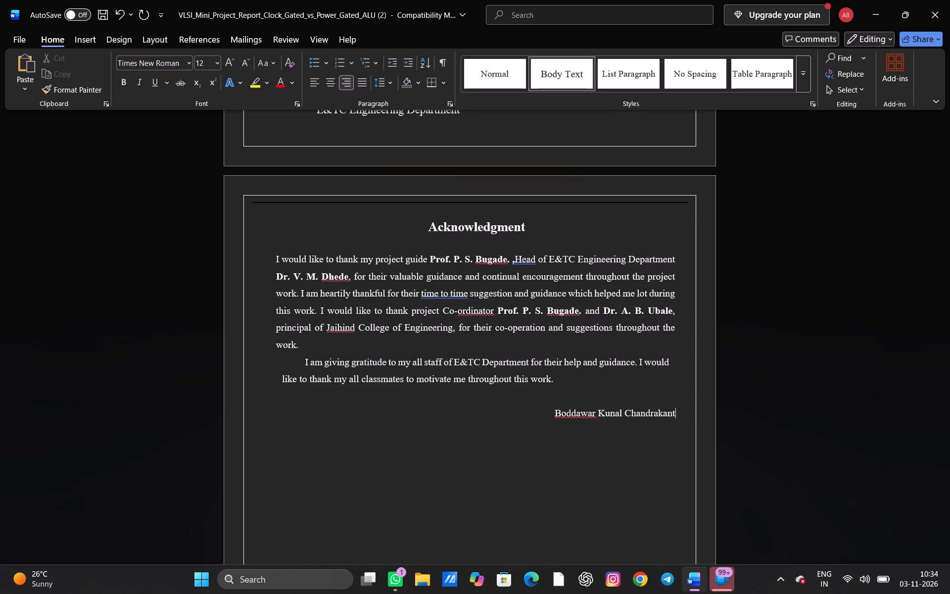
Enter the full name of the certificate's first-listed student, surname first, on a new right-aligned line below the Acknowledgment's existing student name.
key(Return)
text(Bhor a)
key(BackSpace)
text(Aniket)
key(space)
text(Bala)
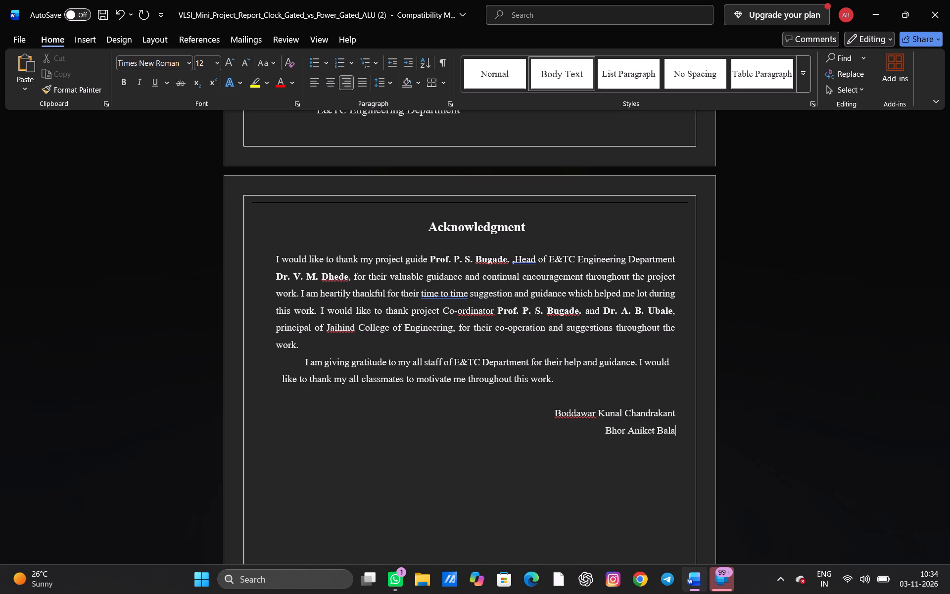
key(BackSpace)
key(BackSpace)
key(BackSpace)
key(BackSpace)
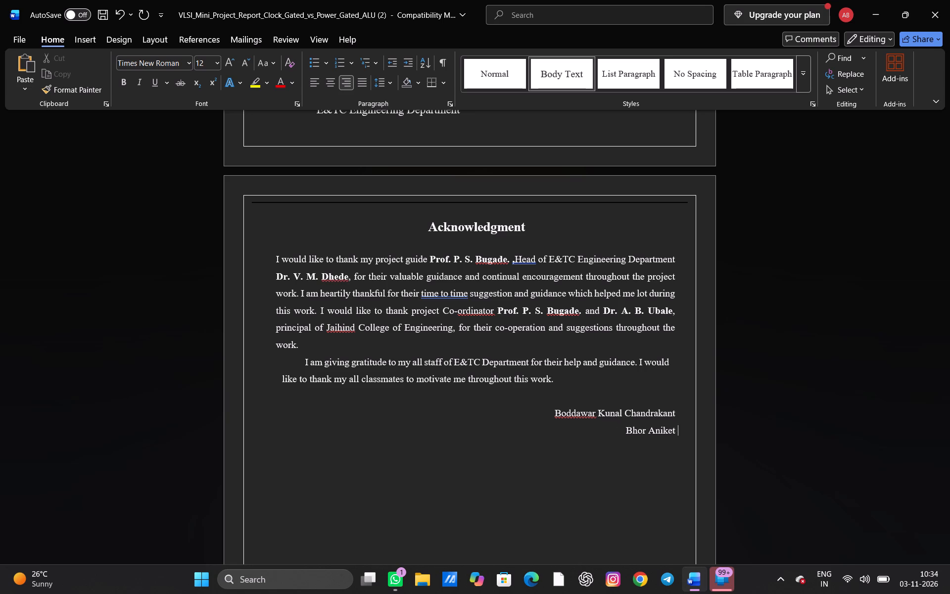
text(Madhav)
Enter the third student's full name, surname first, on a new line at the end of the Acknowledgment's name list.
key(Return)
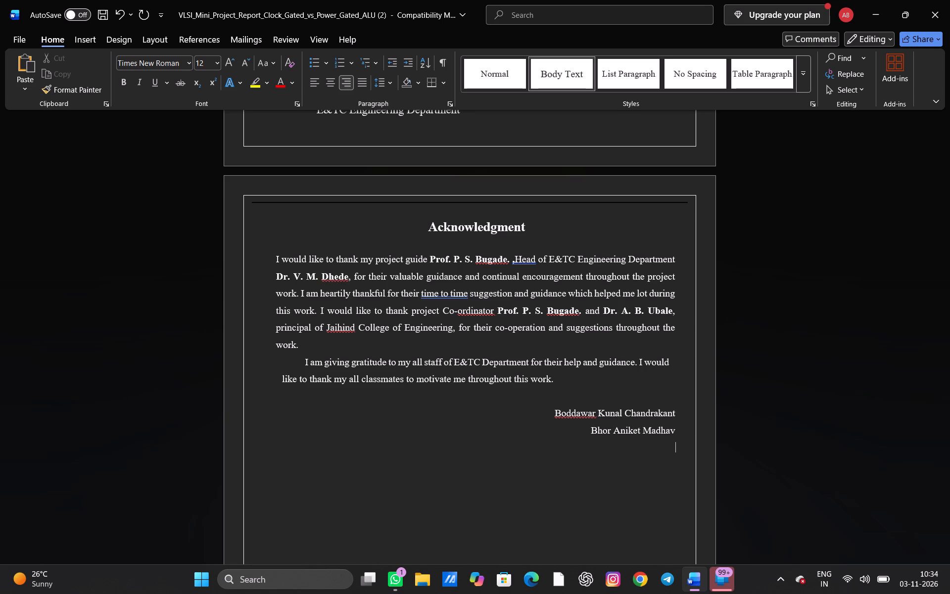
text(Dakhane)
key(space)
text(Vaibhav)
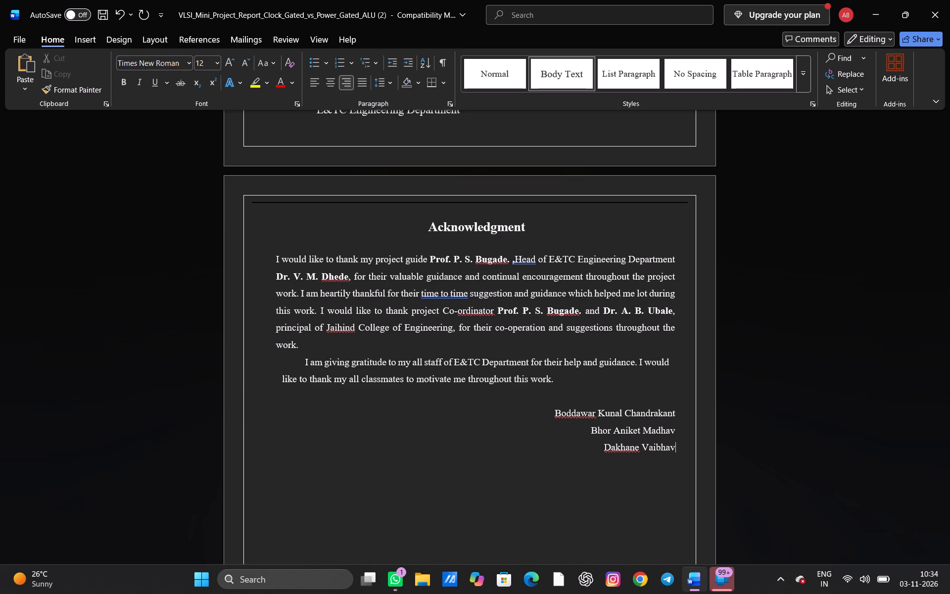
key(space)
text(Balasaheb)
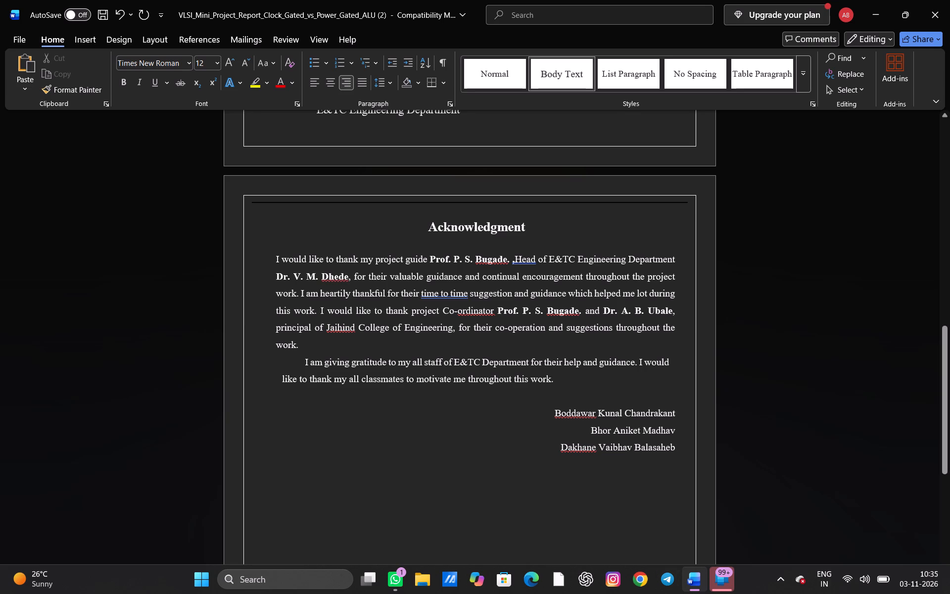
Review the Certificate and Acknowledgment pages, checking the project title, student names and signatory details.
scroll(636, 435, up, 5)
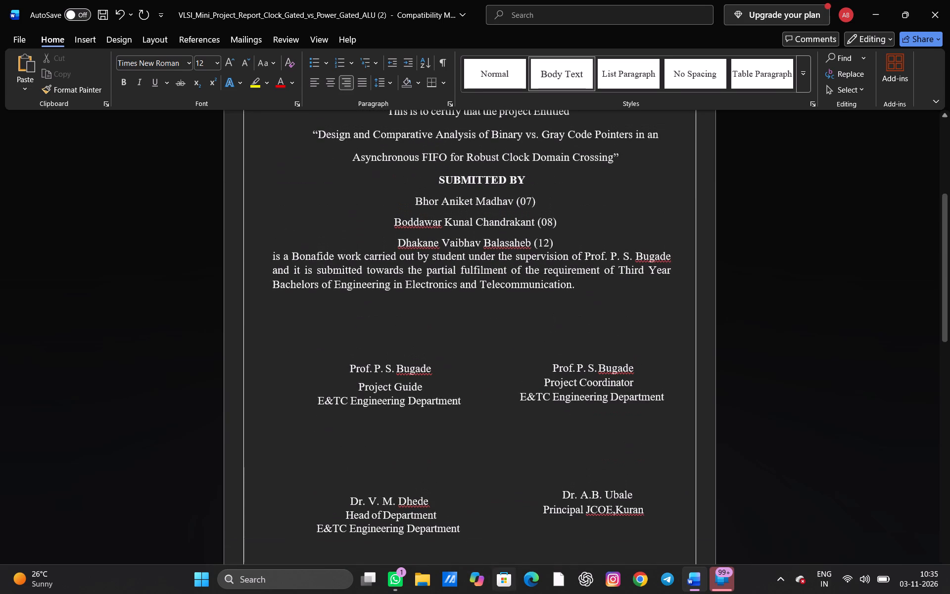
scroll(496, 498, down, 5)
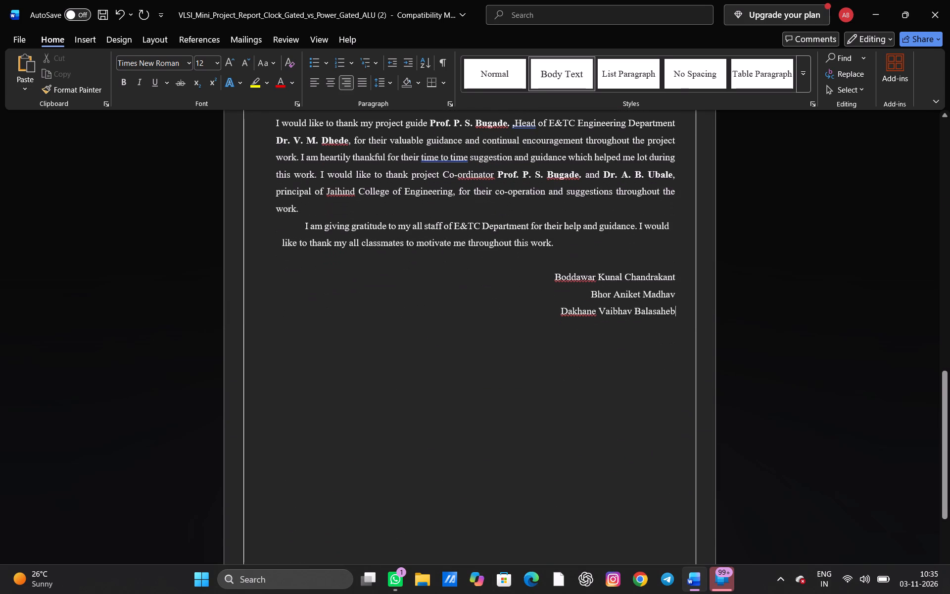
scroll(496, 498, down, 10)
scroll(496, 498, up, 6)
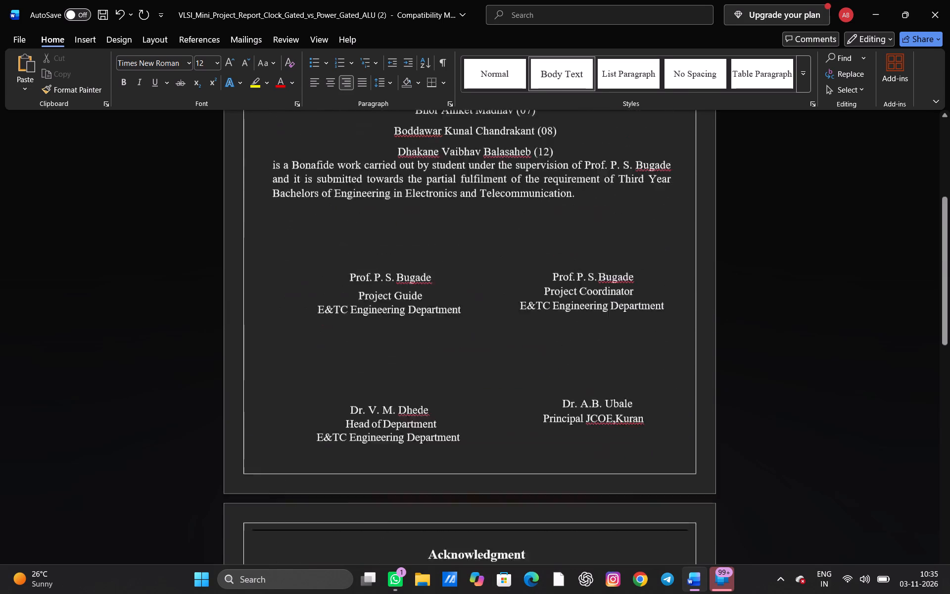
scroll(496, 498, down, 5)
scroll(496, 498, up, 1)
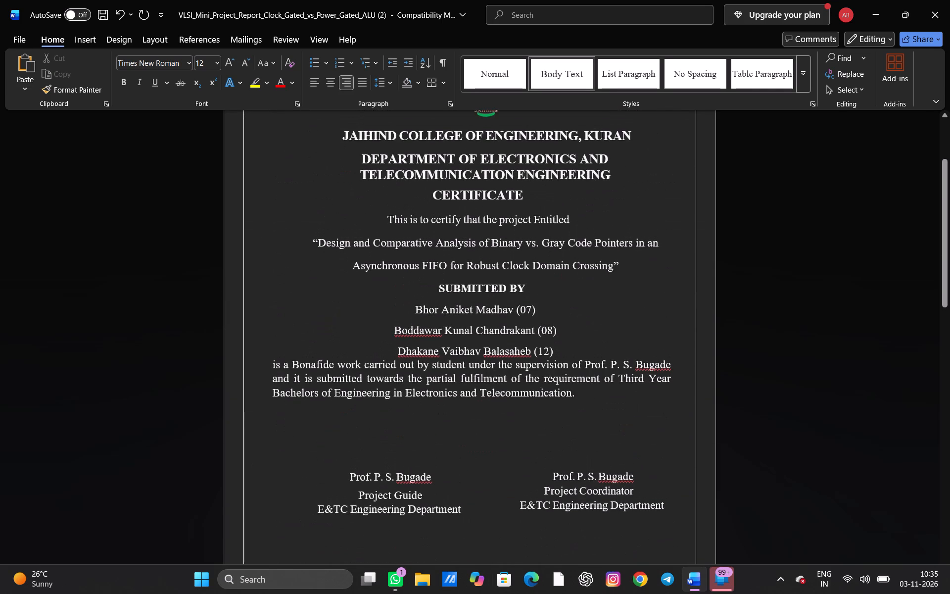
scroll(496, 498, right, 2)
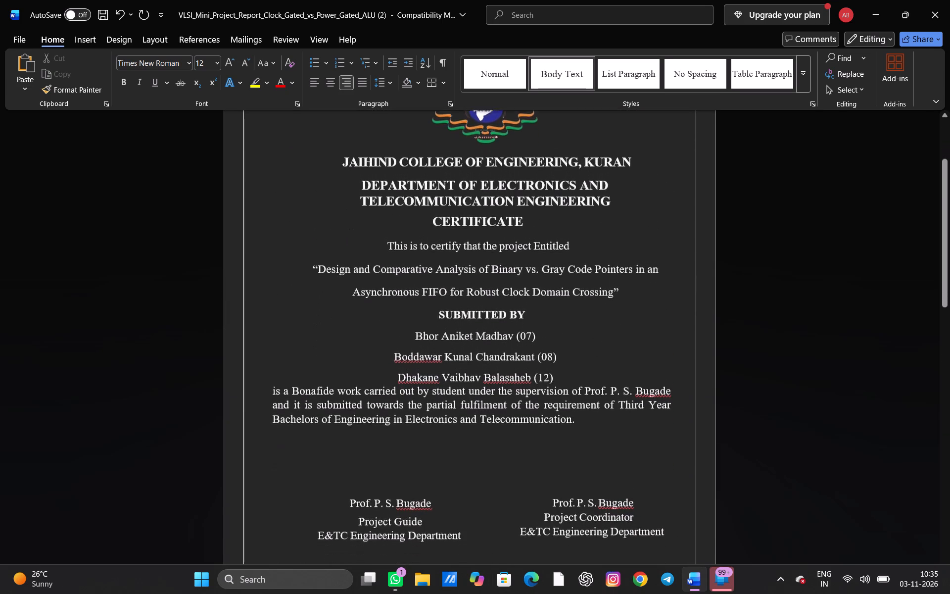
scroll(496, 498, right, 2)
scroll(496, 498, up, 1)
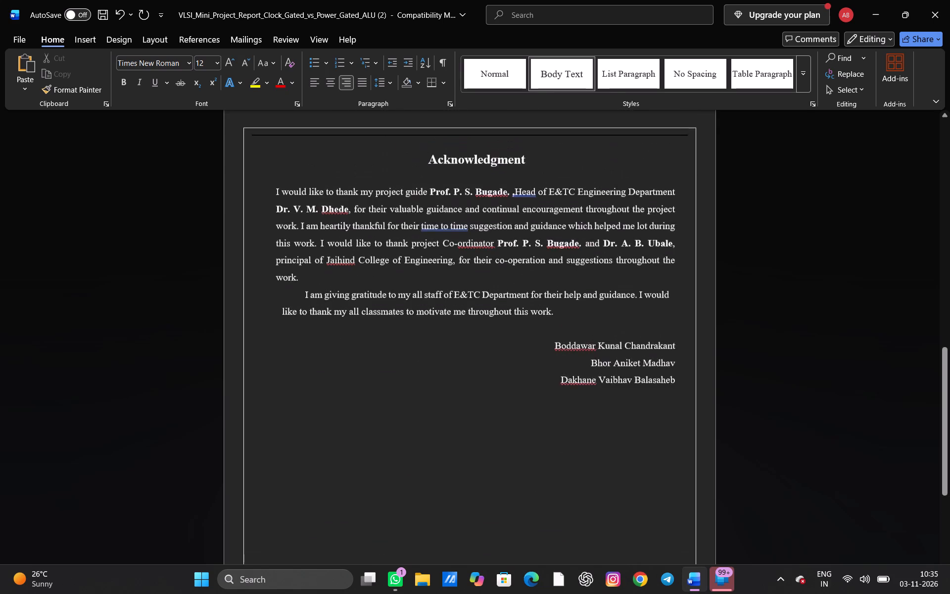
scroll(496, 498, up, 1)
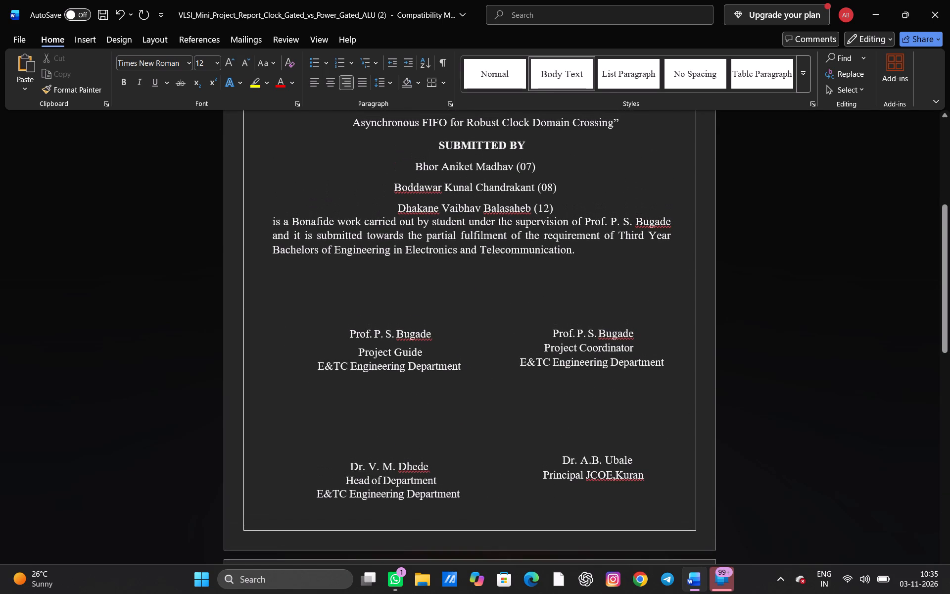
click(496, 498)
scroll(496, 498, down, 3)
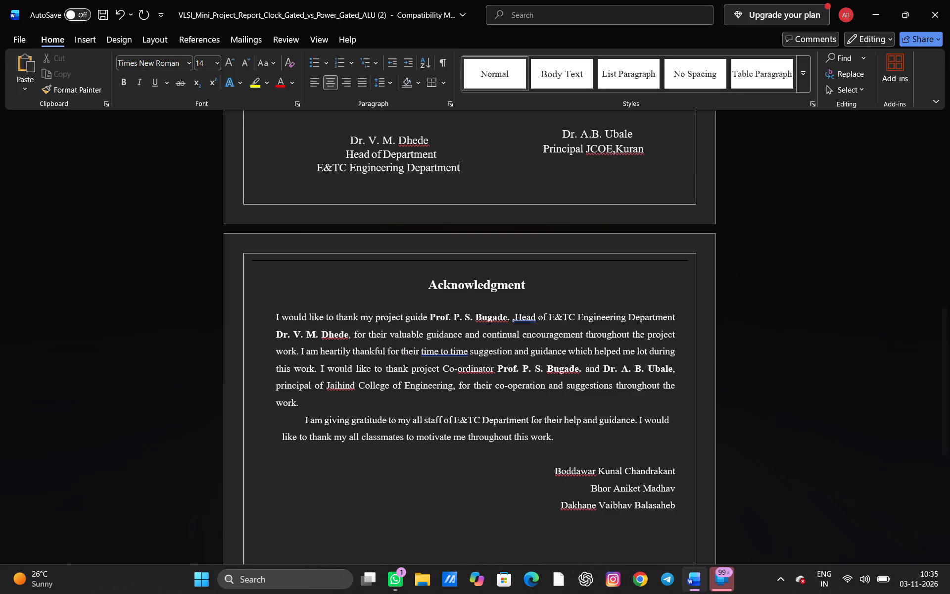
Start saving a copy of the report in the Desktop folder under the file name "page 1 & 2".
click(21, 38)
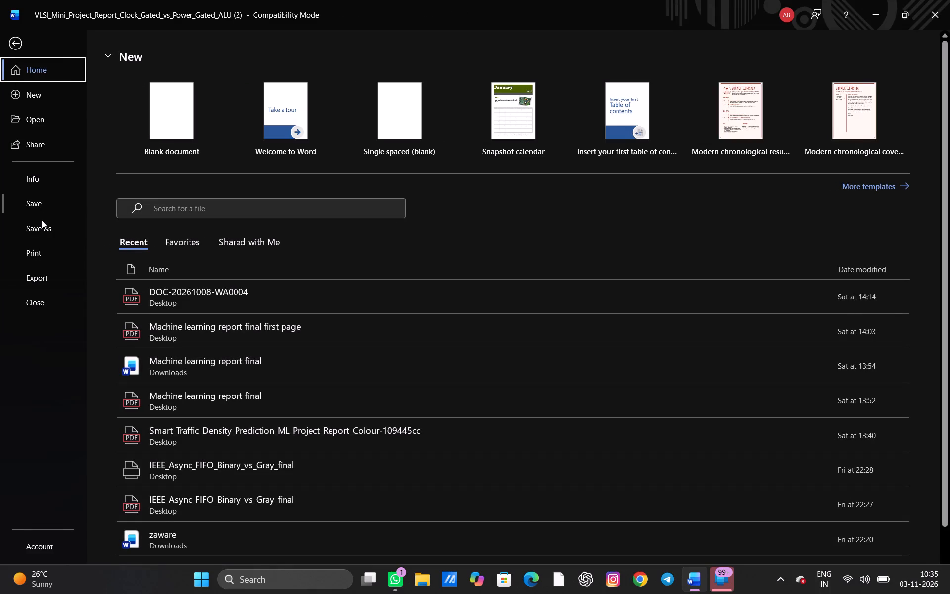
click(41, 225)
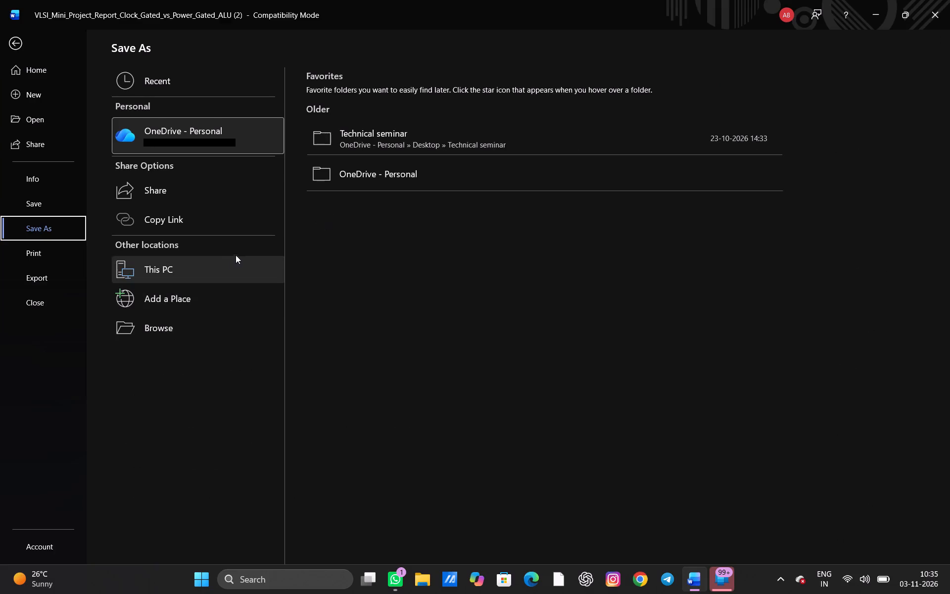
click(222, 263)
click(394, 148)
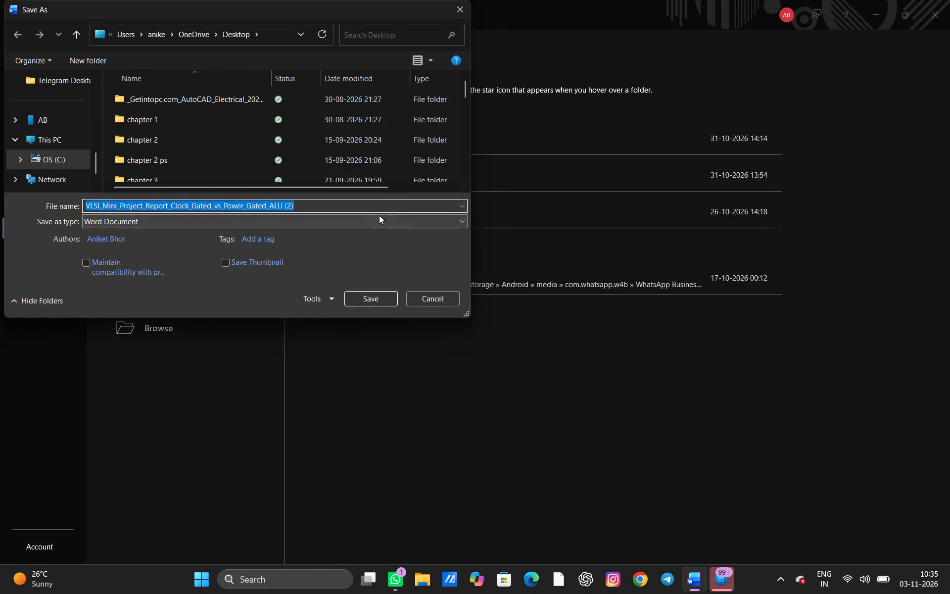
key(BackSpace)
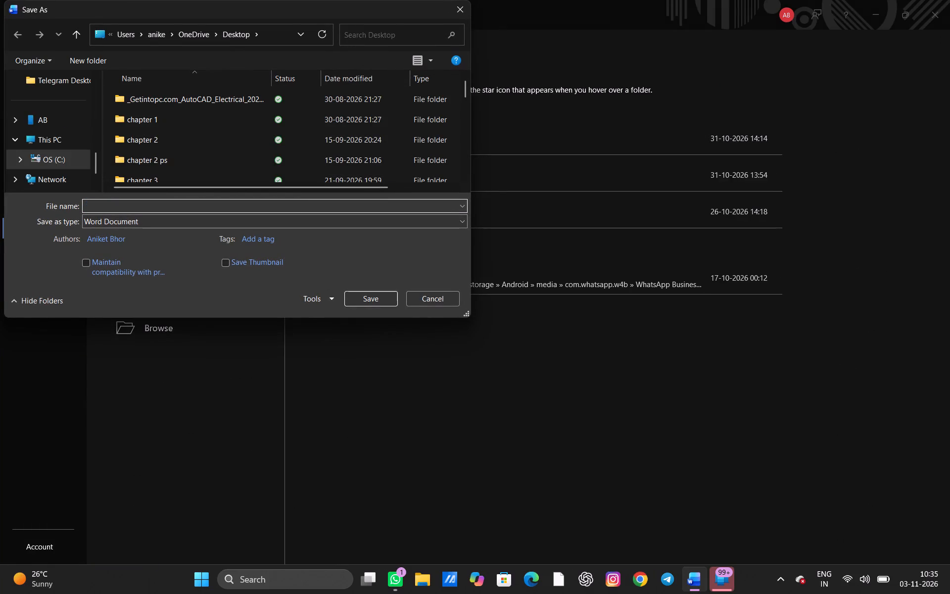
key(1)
key(BackSpace)
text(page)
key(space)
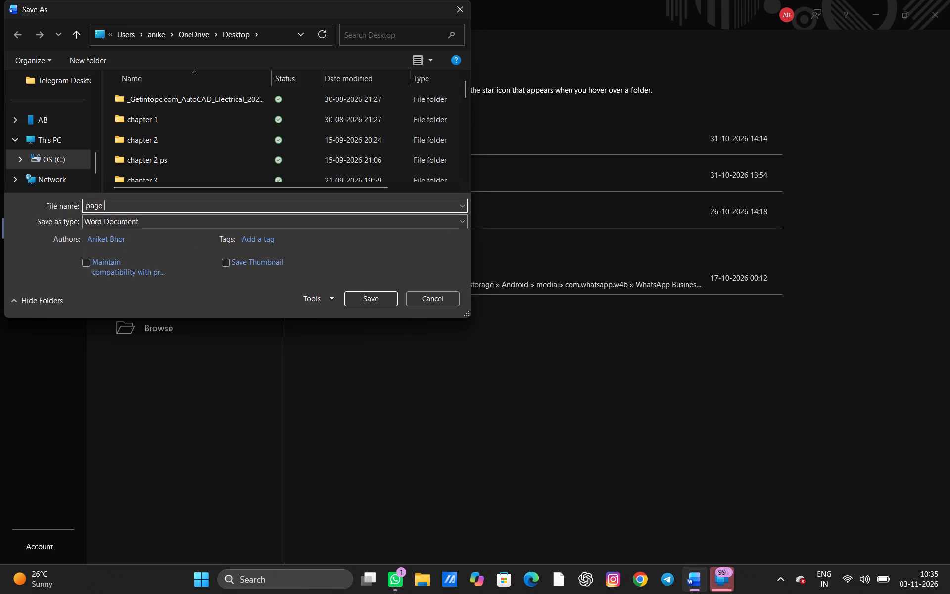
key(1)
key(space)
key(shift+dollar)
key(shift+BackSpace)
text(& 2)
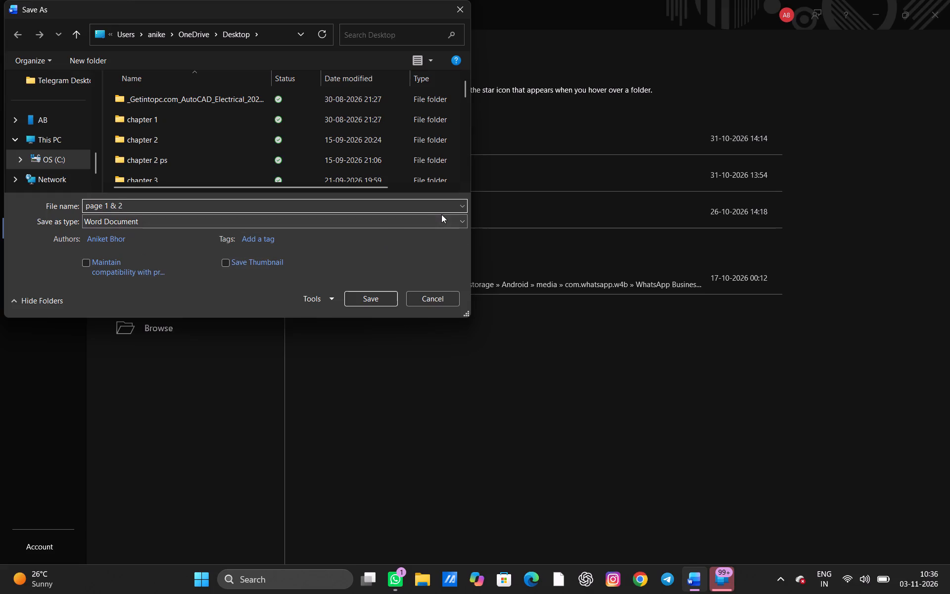
Set the copy's file type to PDF and save it.
click(441, 214)
click(441, 214)
click(439, 217)
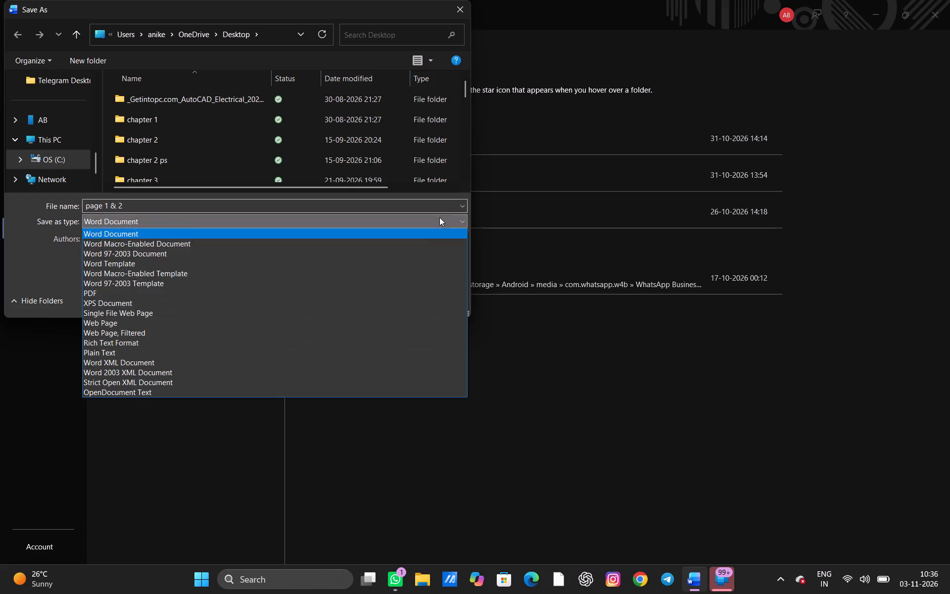
click(365, 295)
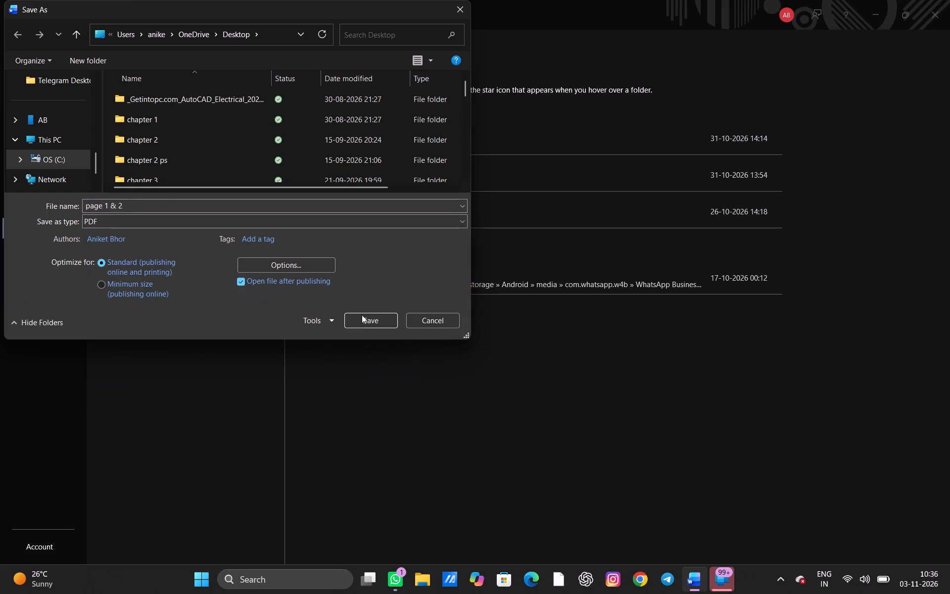
click(362, 321)
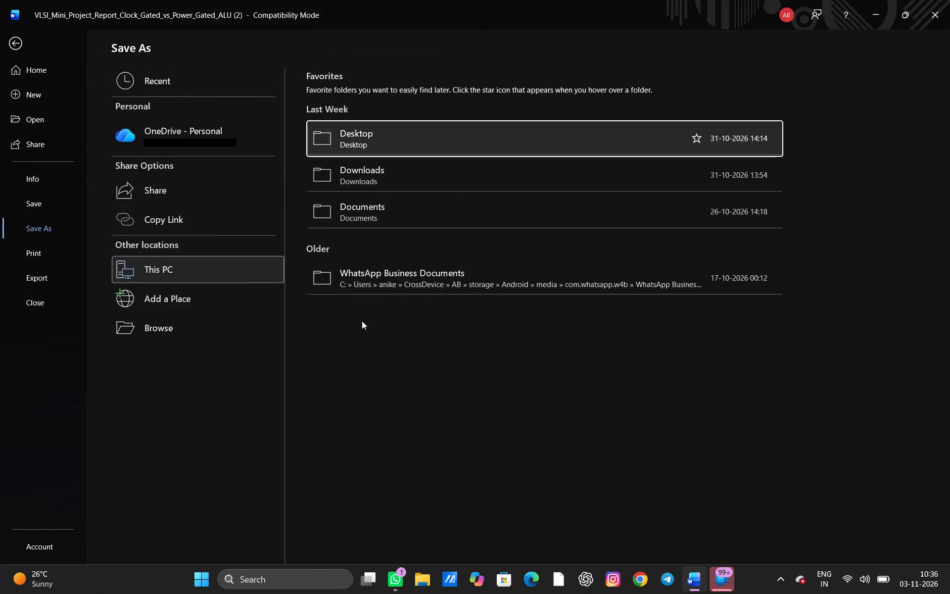
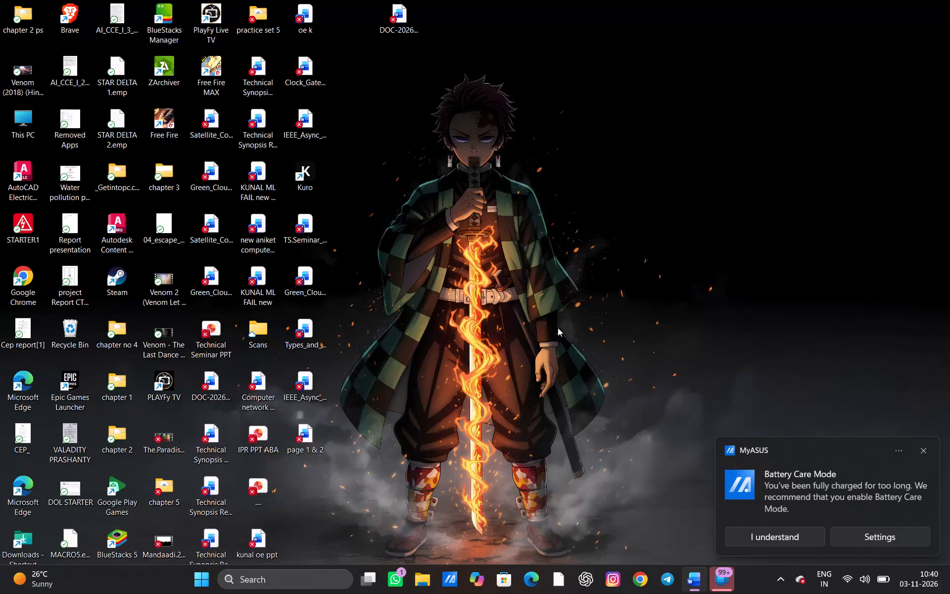
Dismiss the MyASUS Battery Care Mode notification without changing the battery settings.
click(925, 450)
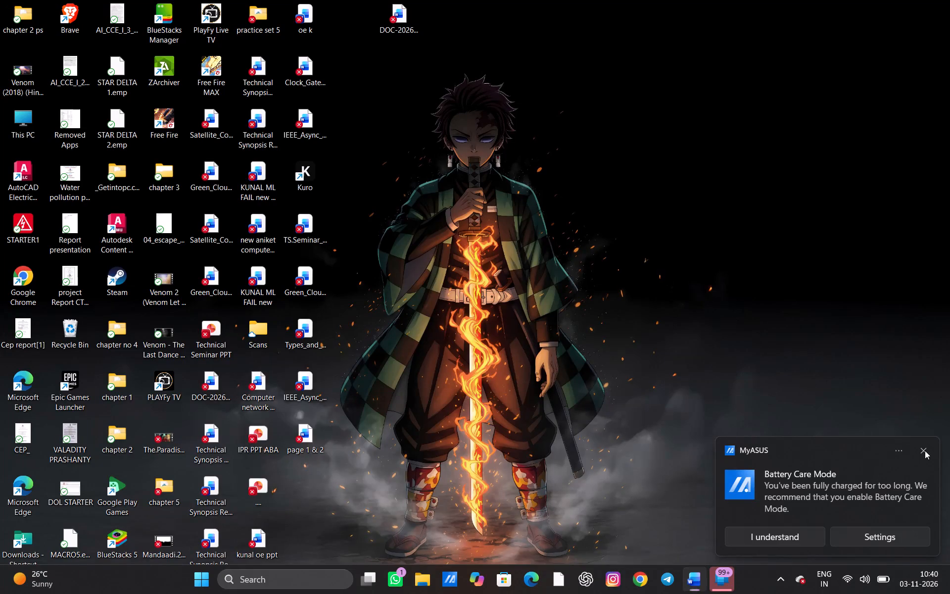
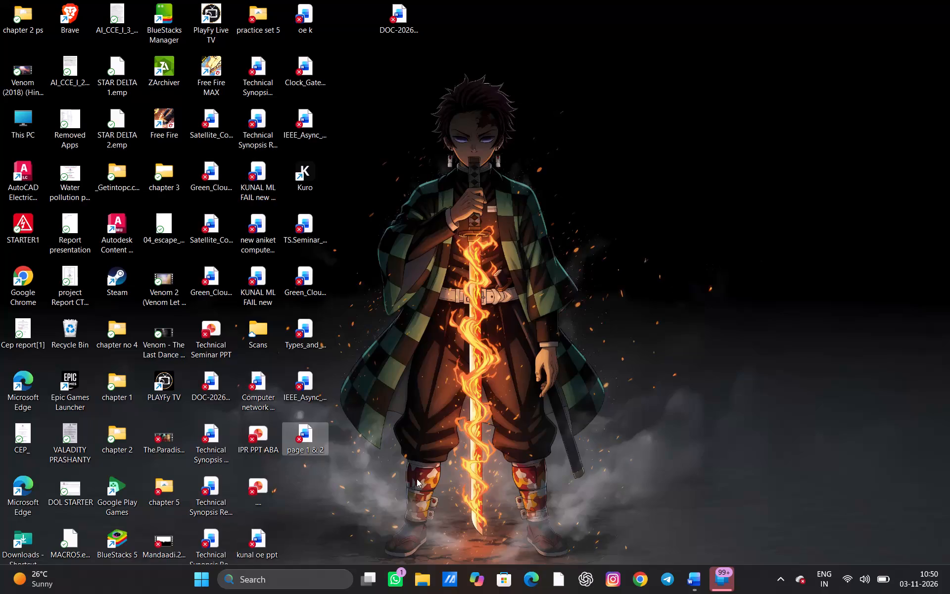
Open the IEEE_Async_FIFO_Binary_vs_Gray_final document from the desktop.
double_click(317, 385)
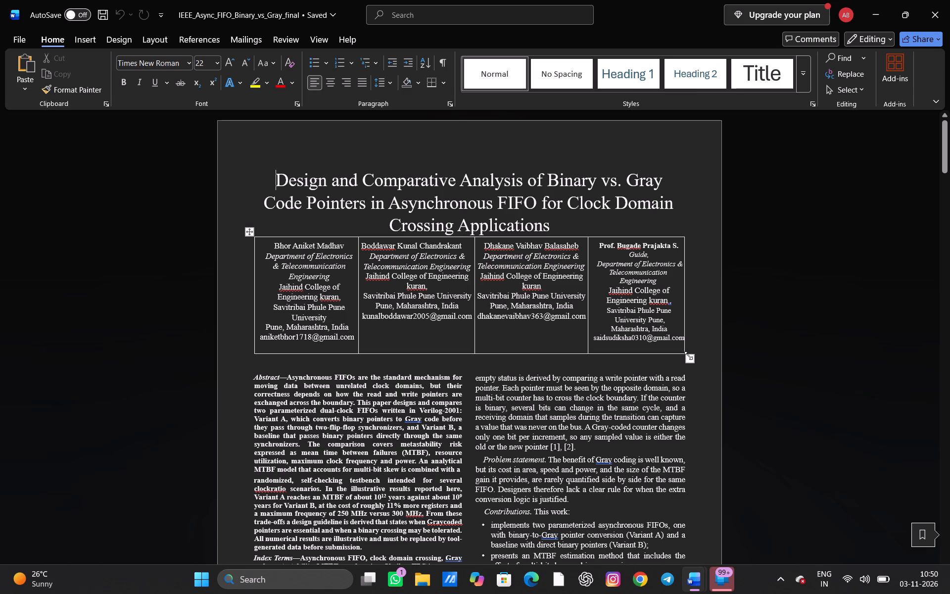
Slightly widen the guide's column in the author table by shifting its border with the third author's column.
click(587, 296)
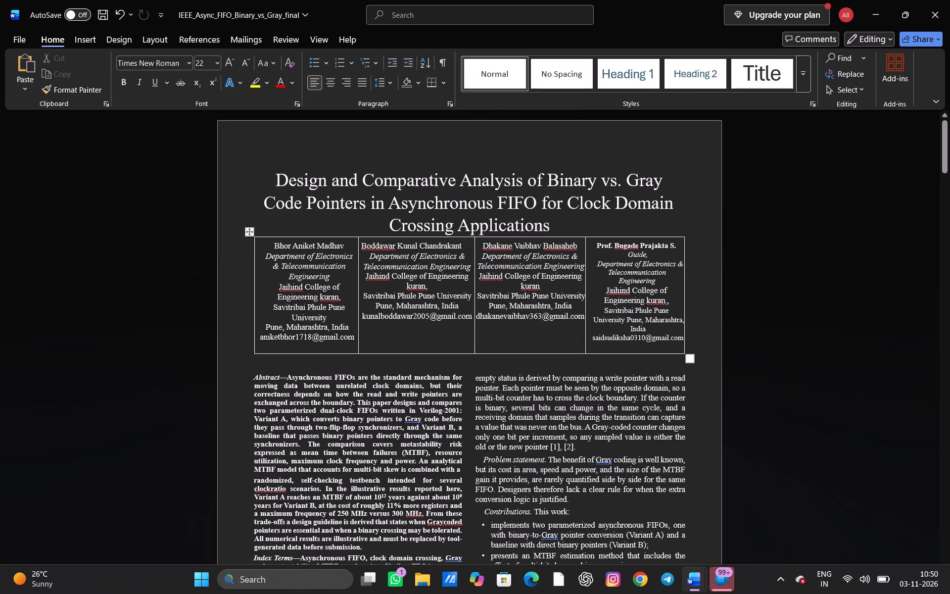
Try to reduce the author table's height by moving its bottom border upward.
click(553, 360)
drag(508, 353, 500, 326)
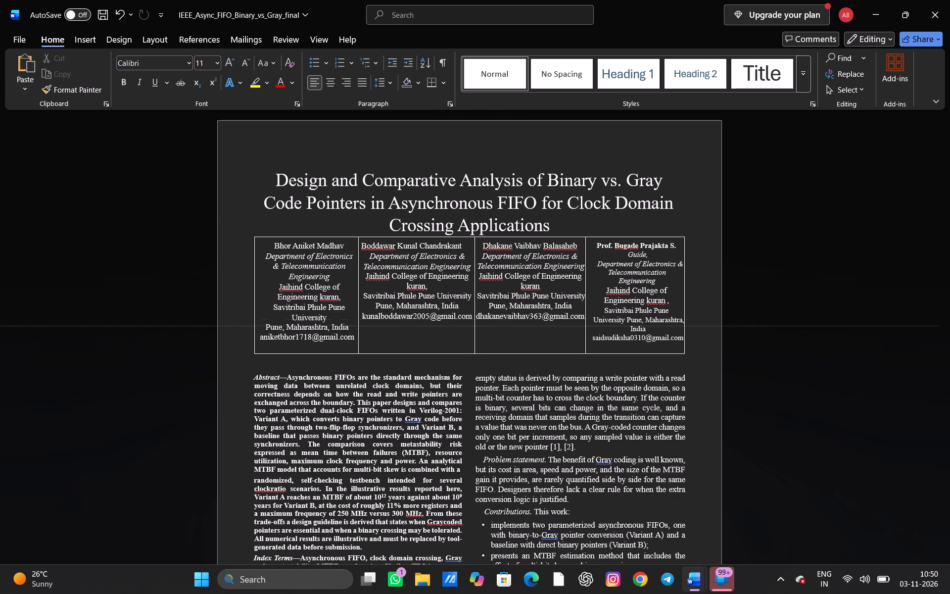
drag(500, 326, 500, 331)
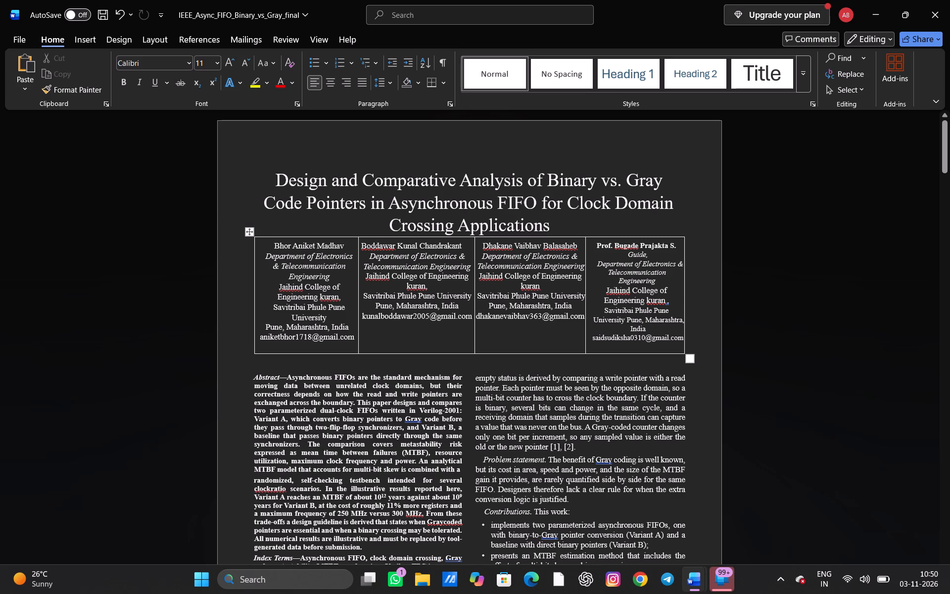
Review the paper's layout and content from the author table through the conclusion, references and Verilog appendices to Appendix D.
scroll(377, 426, down, 20)
scroll(377, 426, down, 3)
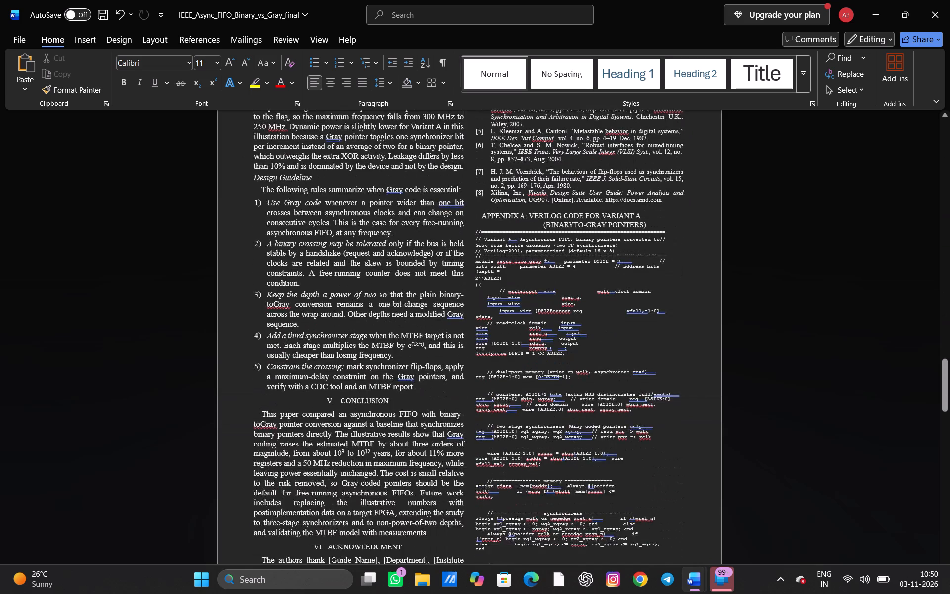
scroll(377, 426, down, 20)
scroll(377, 426, down, 20)
scroll(377, 426, down, 20)
scroll(377, 426, up, 4)
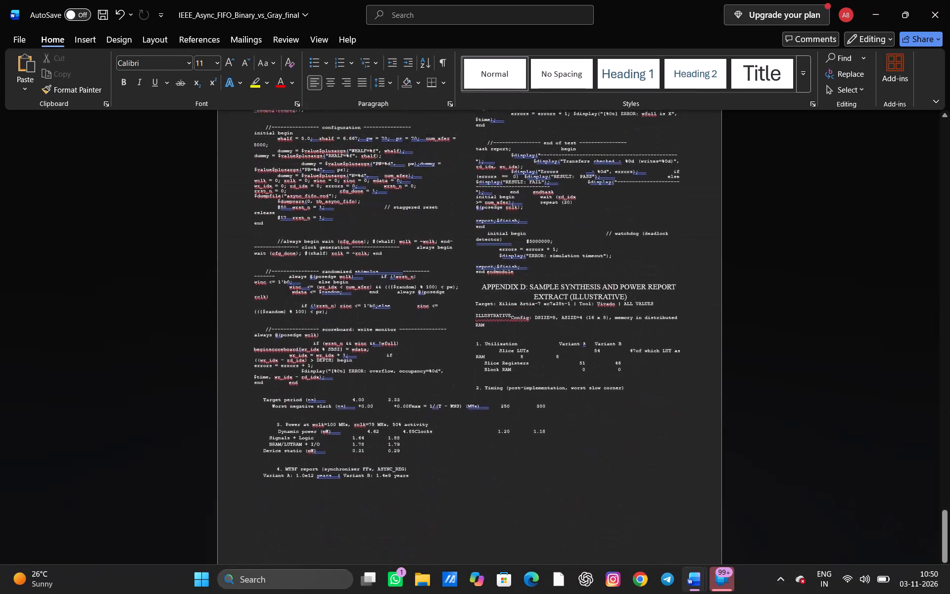
scroll(377, 426, up, 20)
scroll(377, 426, up, 17)
scroll(377, 426, down, 9)
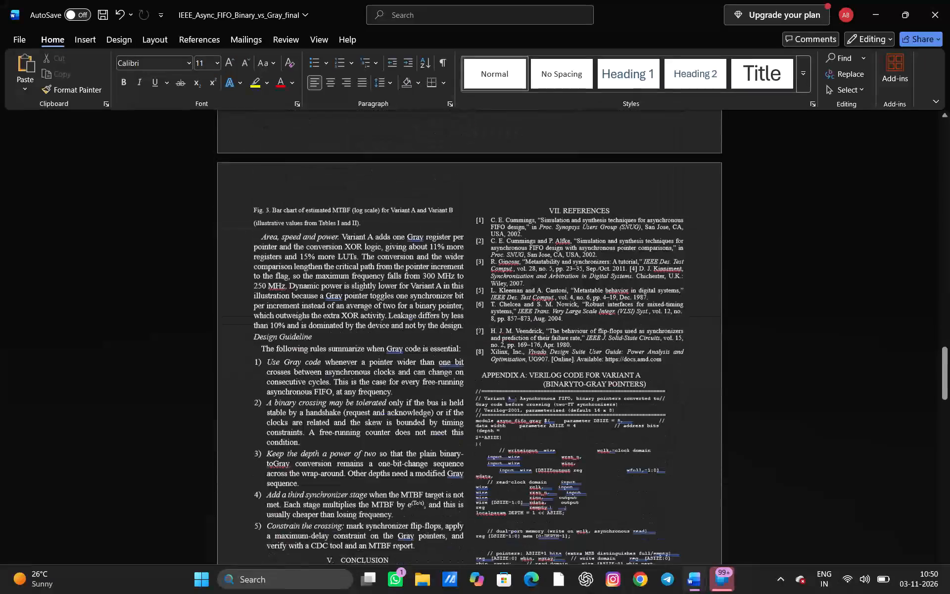
scroll(377, 426, down, 13)
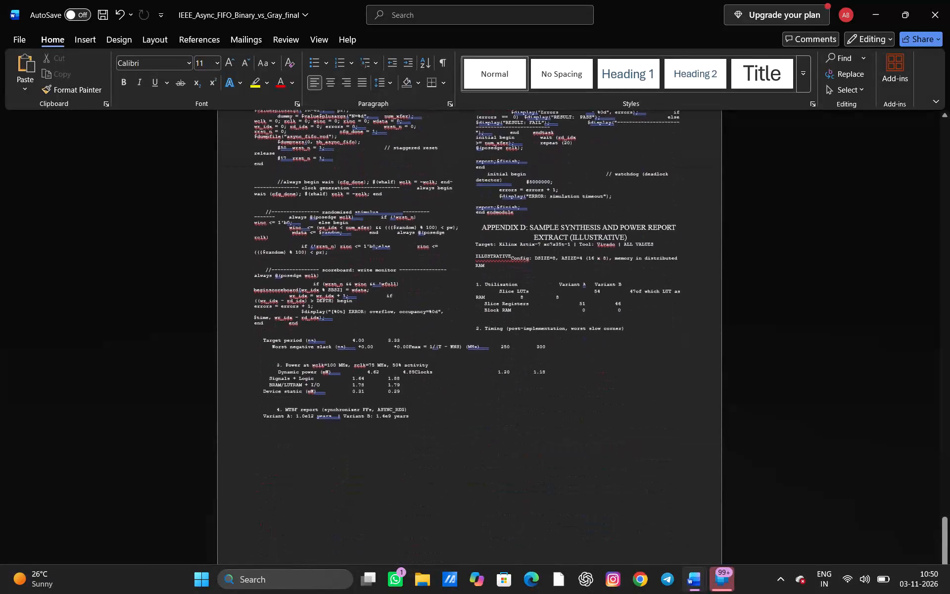
scroll(377, 426, down, 2)
scroll(377, 426, up, 20)
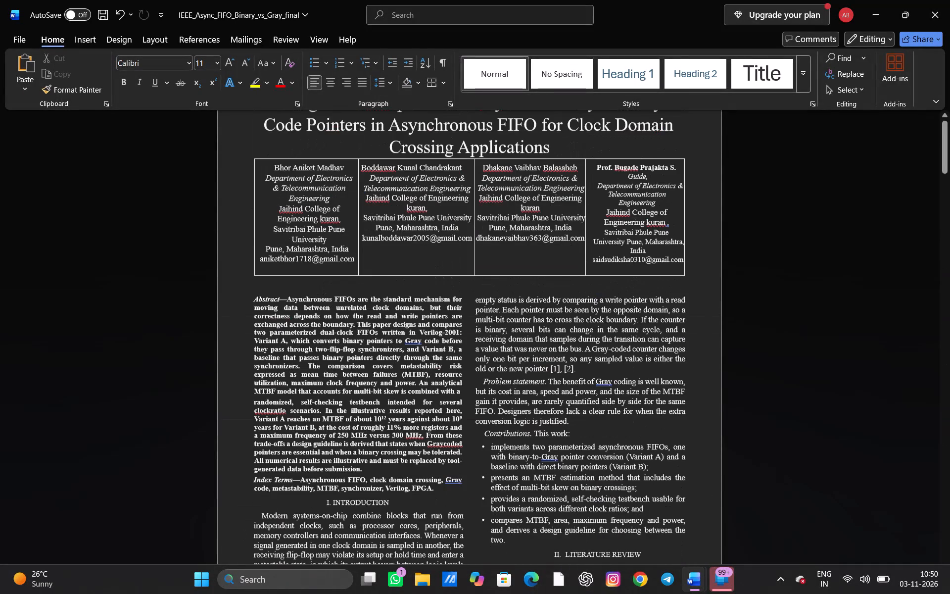
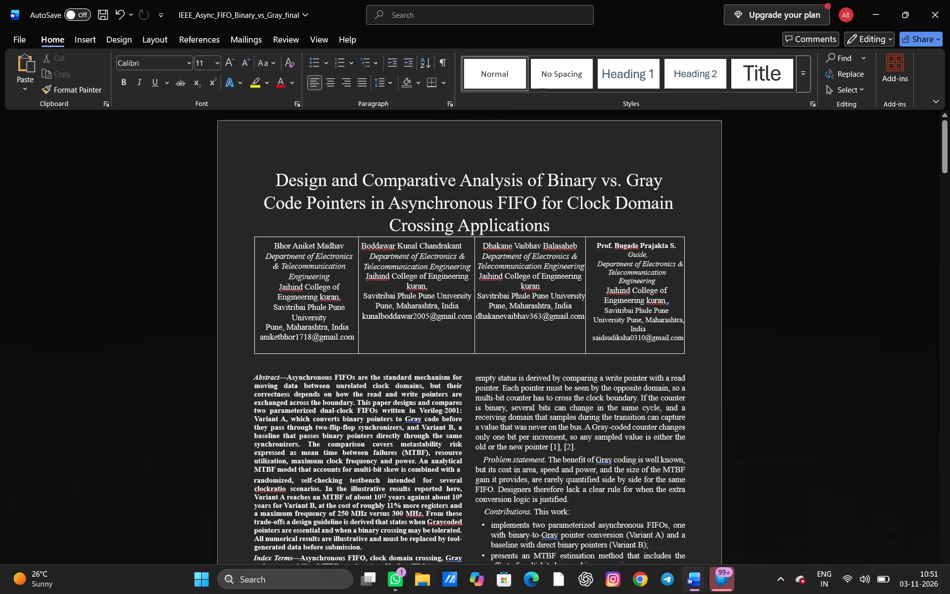
Save the paper to the Desktop folder as a PDF named IEEE_Async_FIFO_Binary_vs_Gray_finalpdf.
click(14, 32)
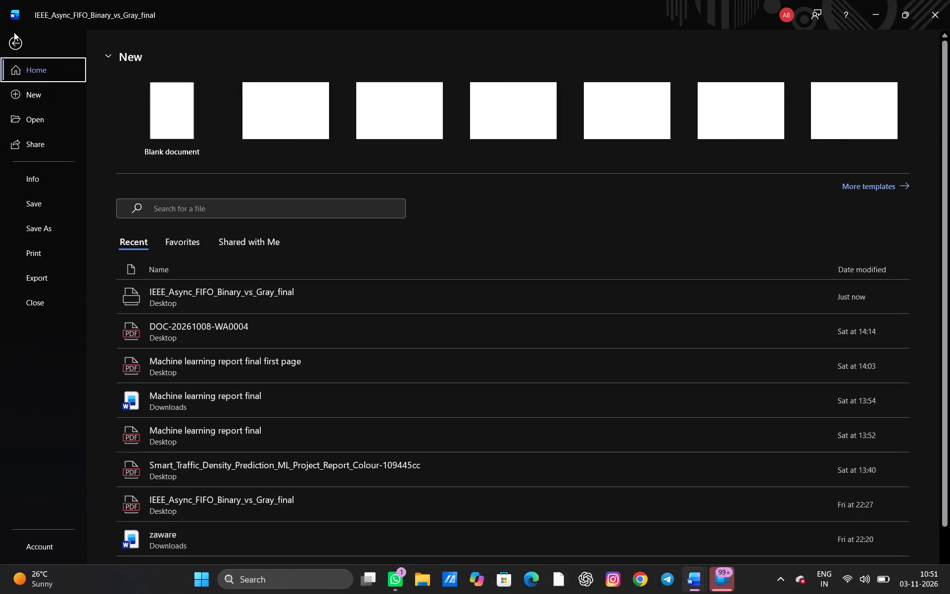
click(45, 231)
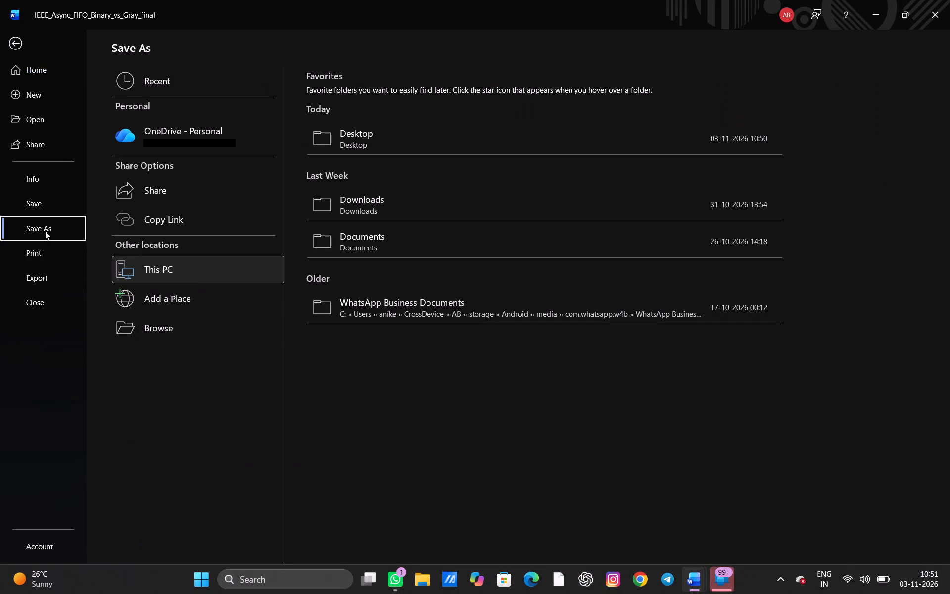
click(334, 120)
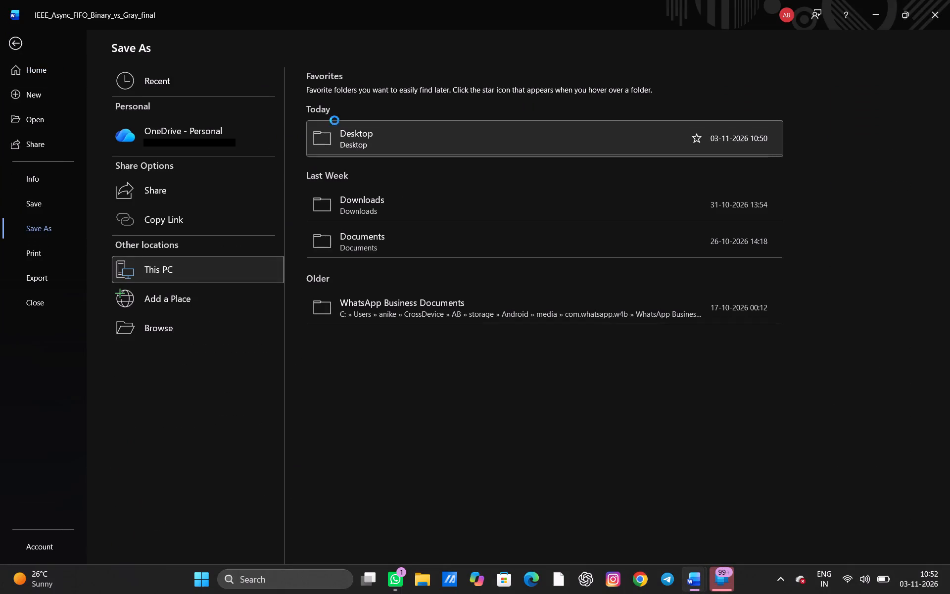
click(217, 220)
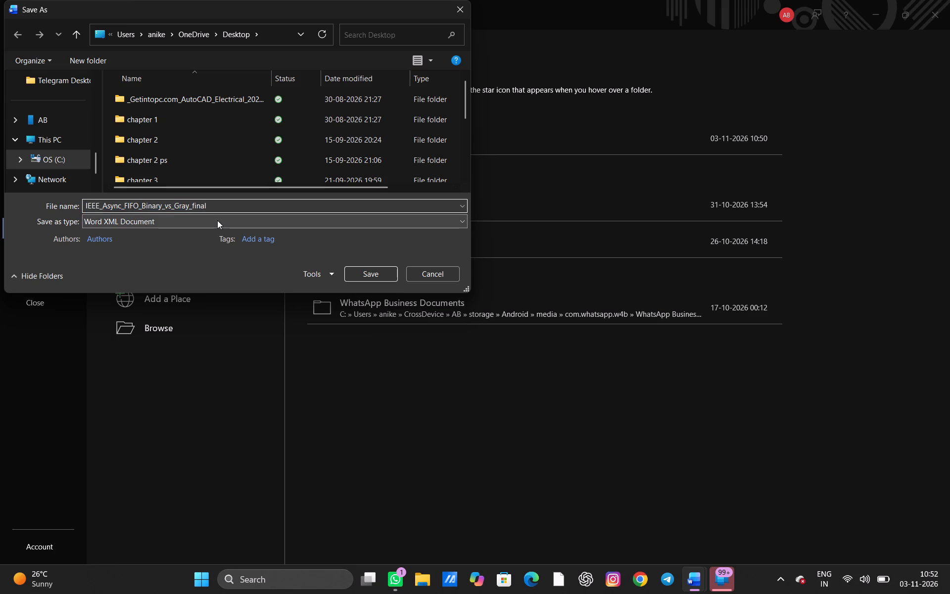
click(155, 294)
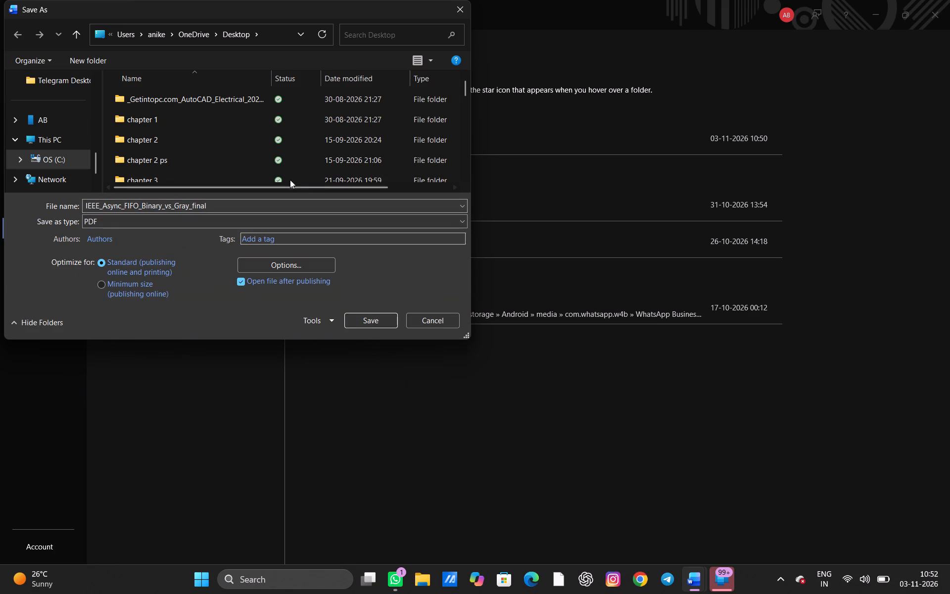
click(273, 199)
click(273, 199)
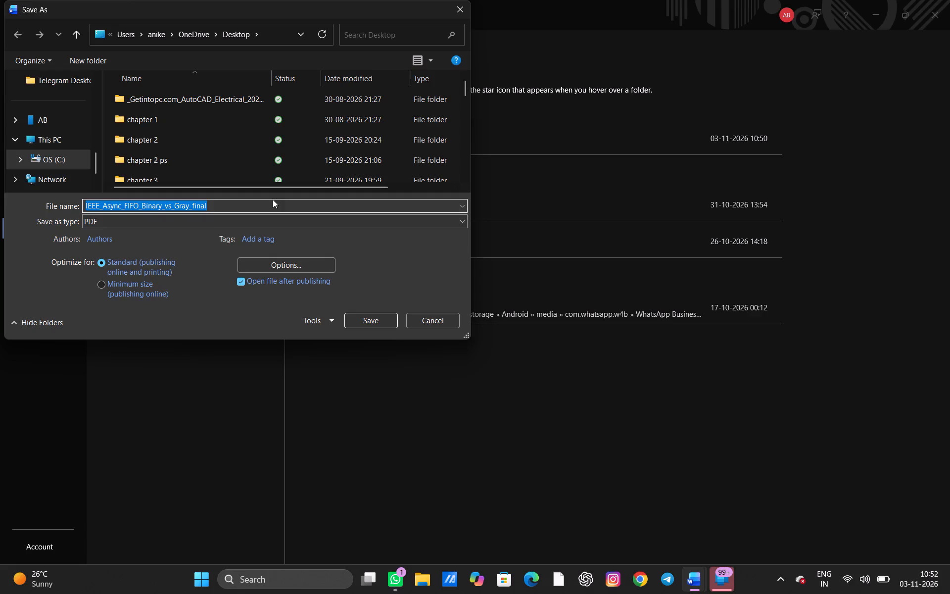
click(262, 205)
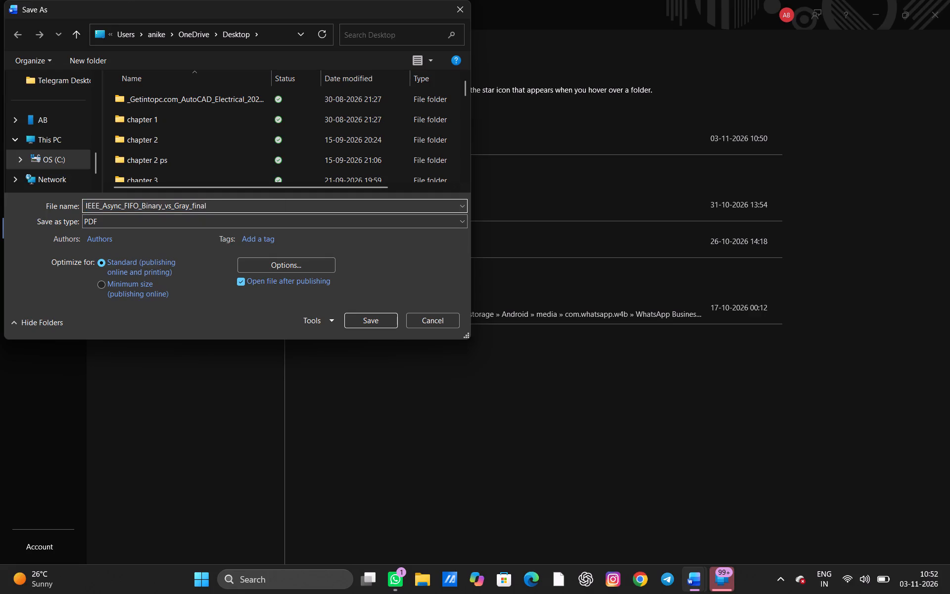
text(pdf)
click(376, 321)
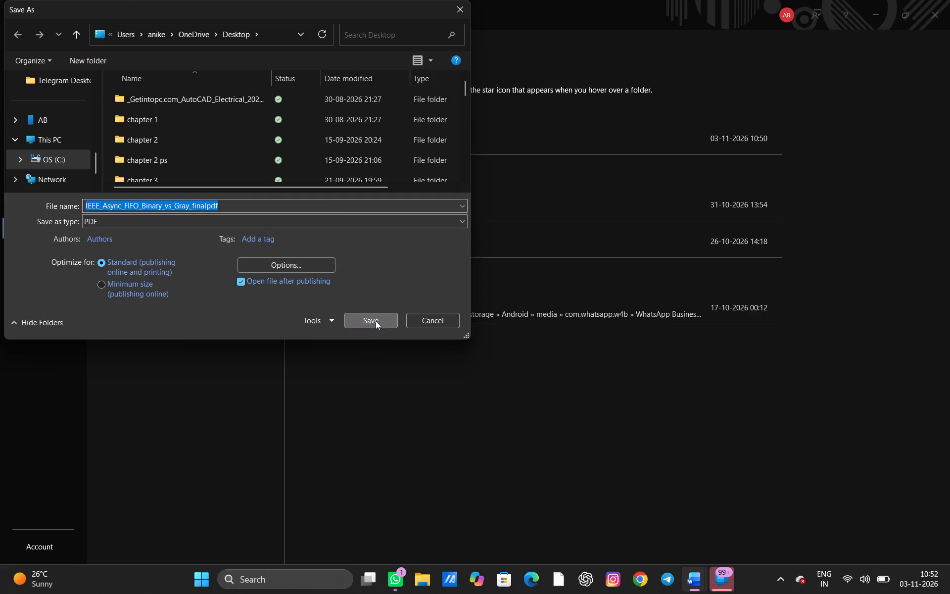
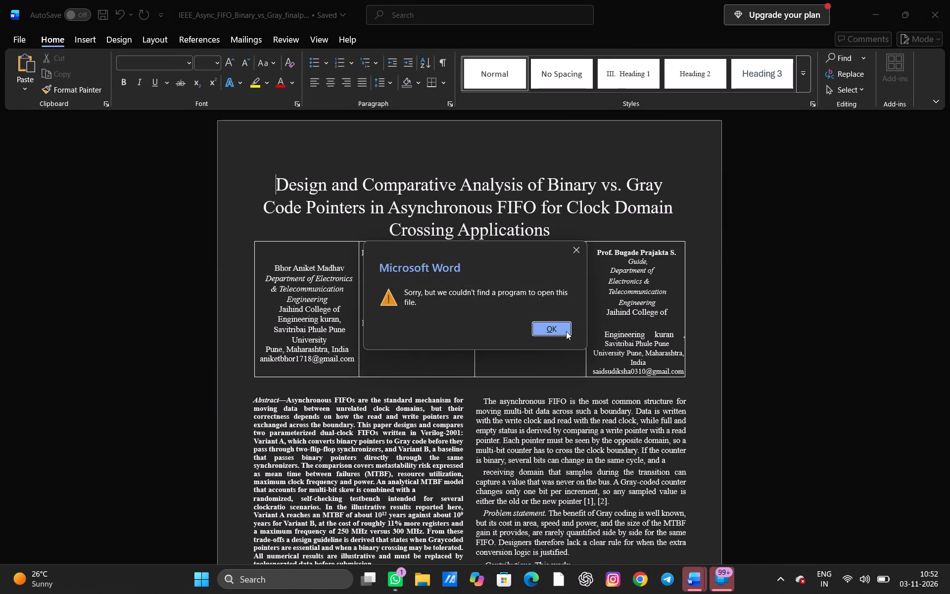
Dismiss the message and close the IEEE FIFO paper, returning to the VLSI mini project report.
click(563, 329)
scroll(563, 329, down, 11)
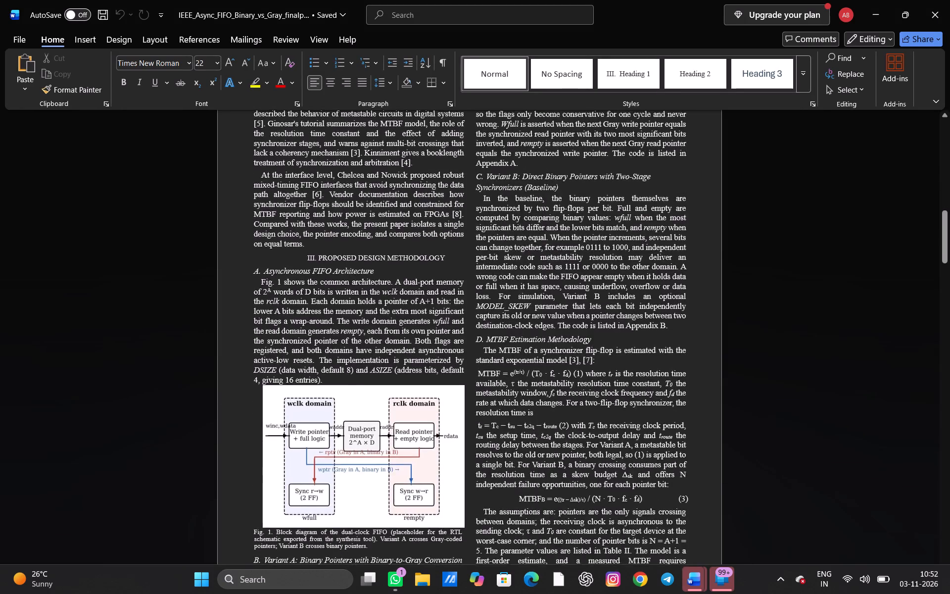
scroll(563, 329, down, 14)
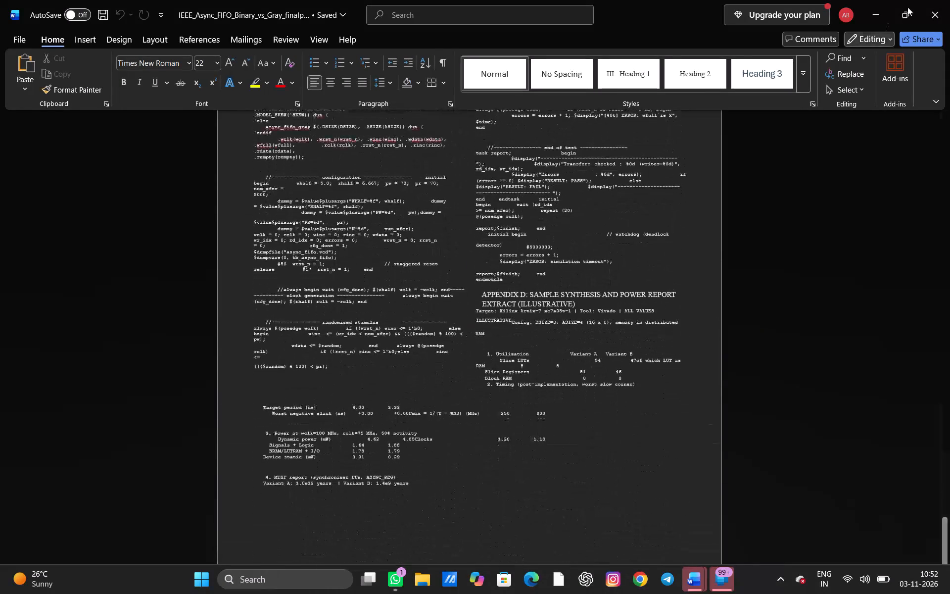
click(944, 1)
click(949, 4)
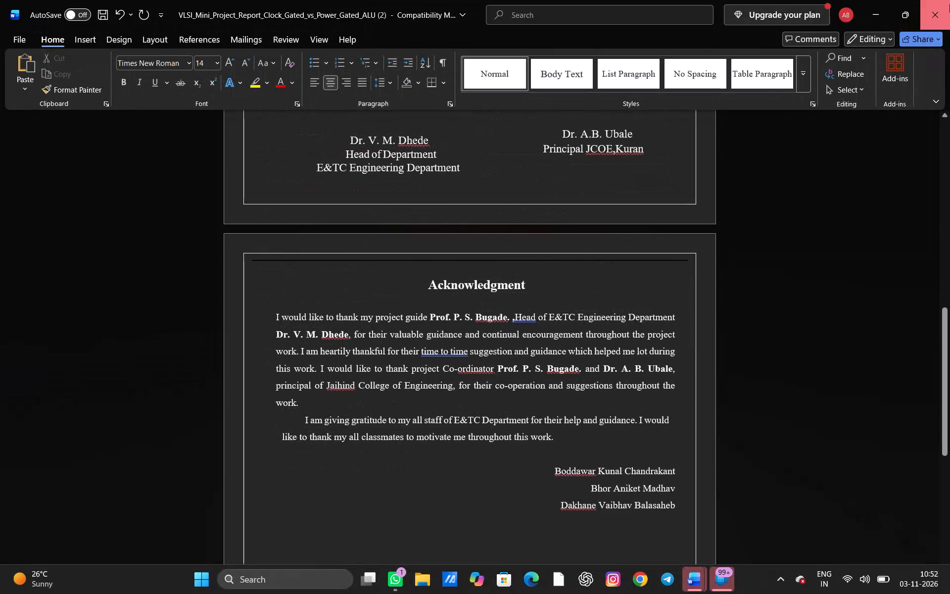